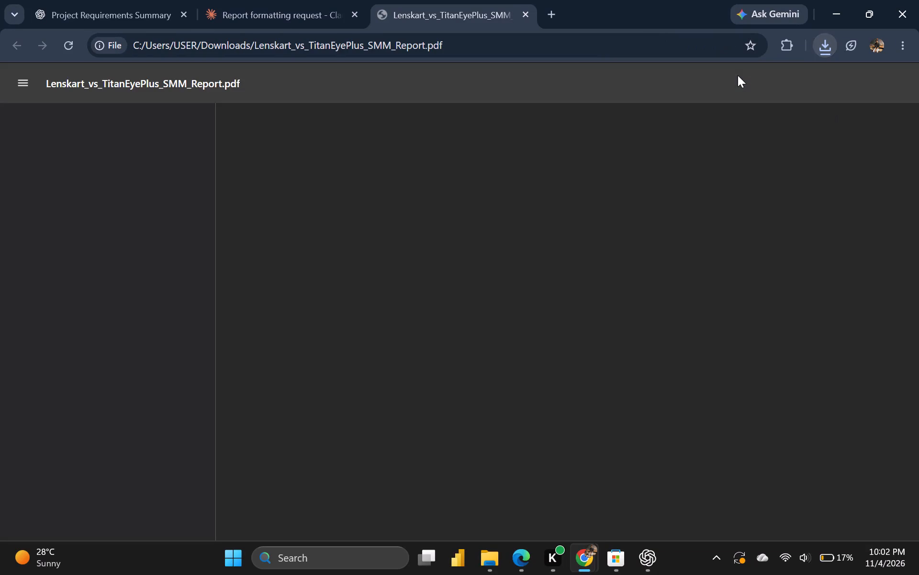
Examine the downloaded Lenskart_vs_TitanEyePlus_SMM_Report.pdf cover page, including its title block and the academic task details table.
scroll(415, 338, down, 1)
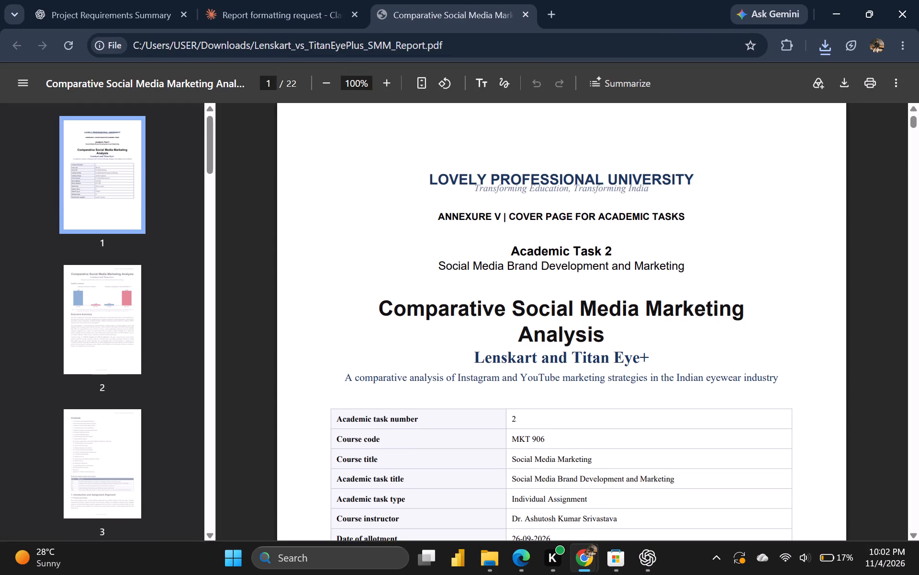
scroll(415, 338, down, 2)
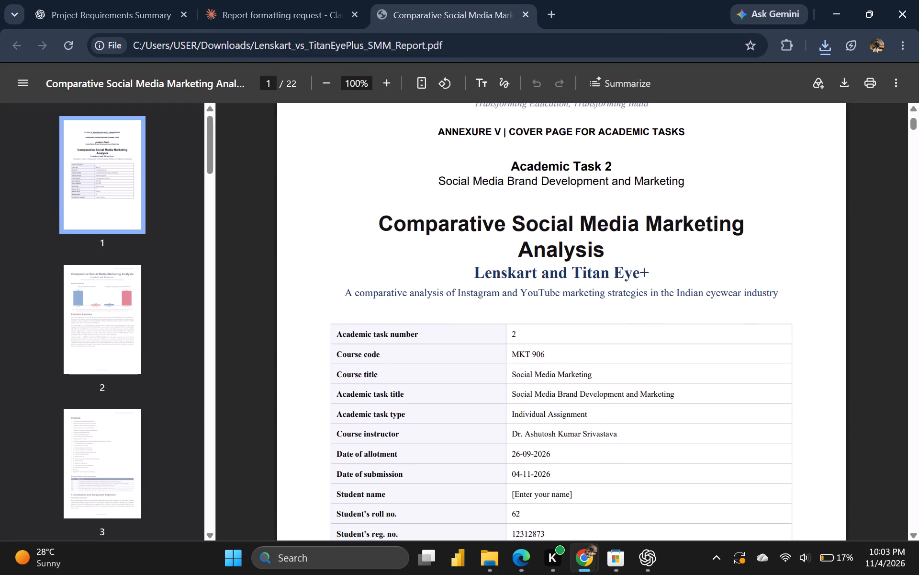
scroll(415, 338, down, 2)
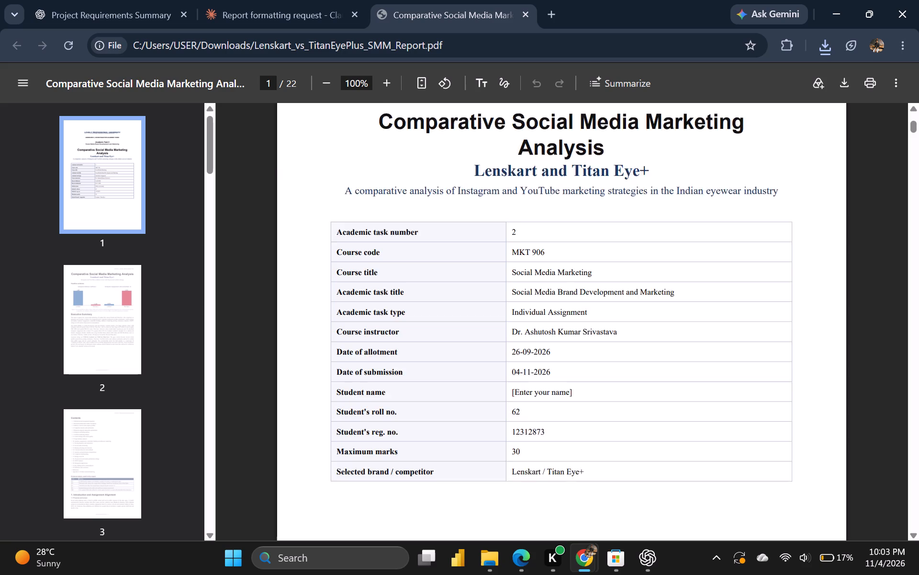
scroll(415, 338, up, 1)
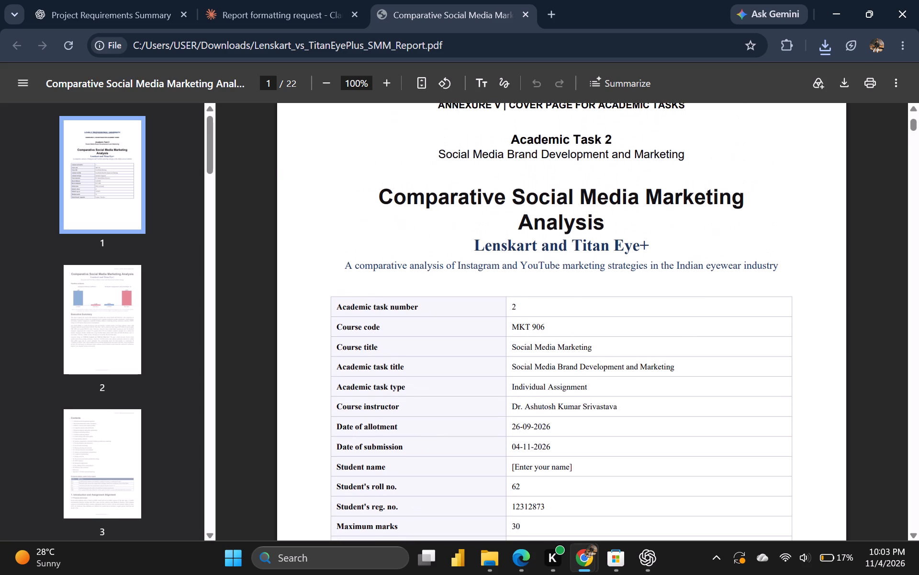
scroll(415, 338, up, 2)
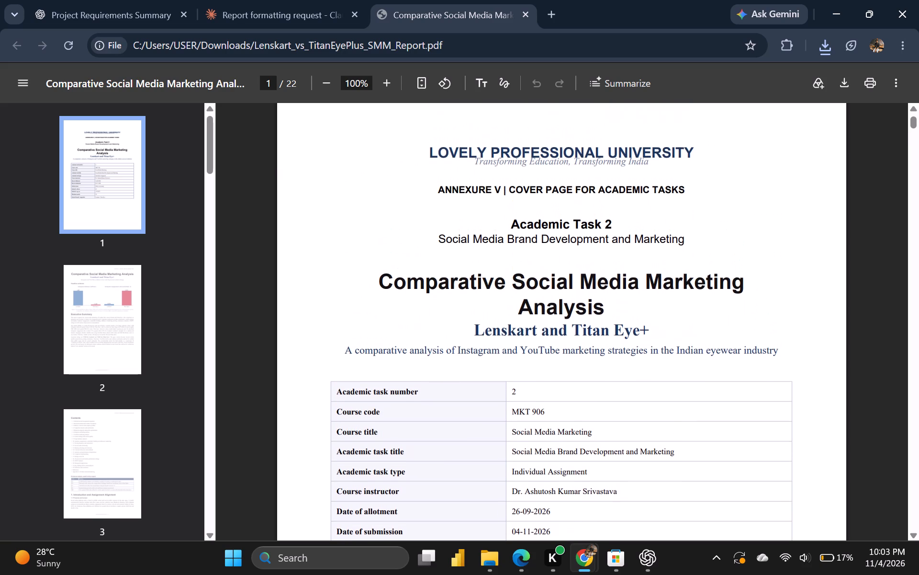
scroll(415, 338, up, 2)
scroll(415, 338, down, 1)
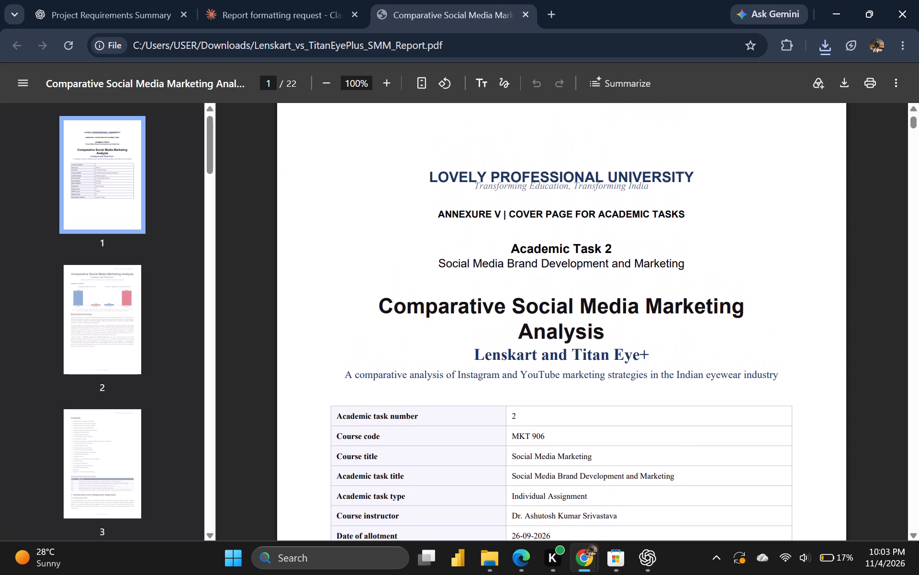
scroll(415, 338, down, 3)
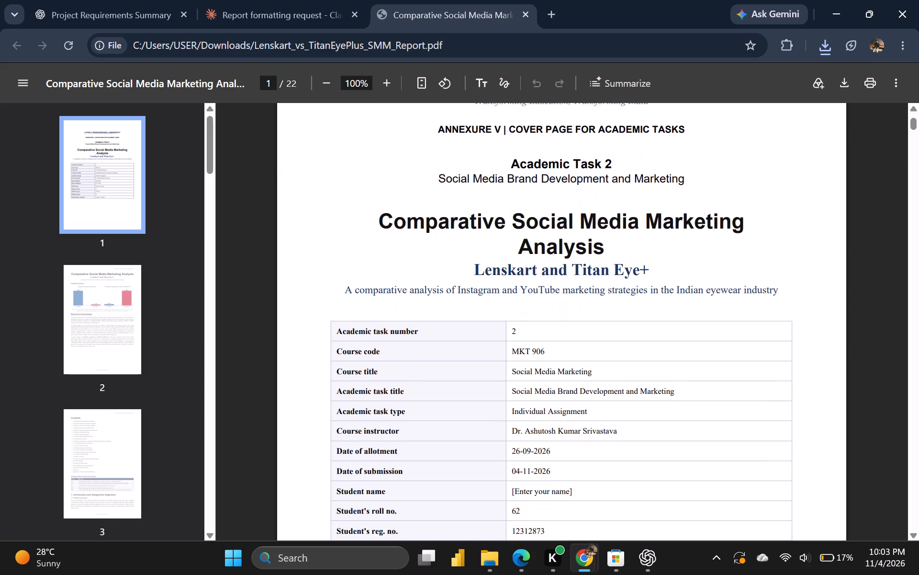
scroll(415, 338, down, 4)
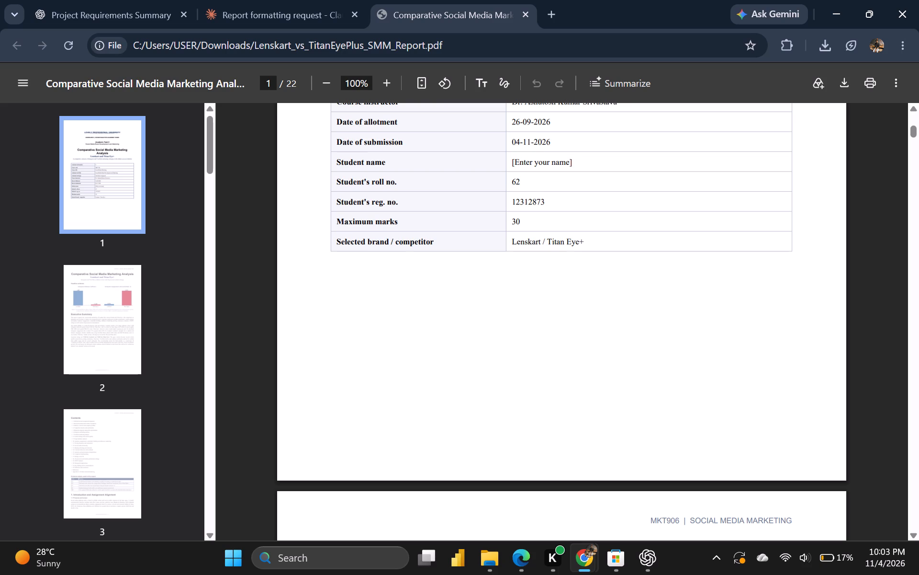
Examine page 2 of the report with the Headline evidence charts and the Executive Summary, then return to the cover page.
scroll(415, 338, down, 2)
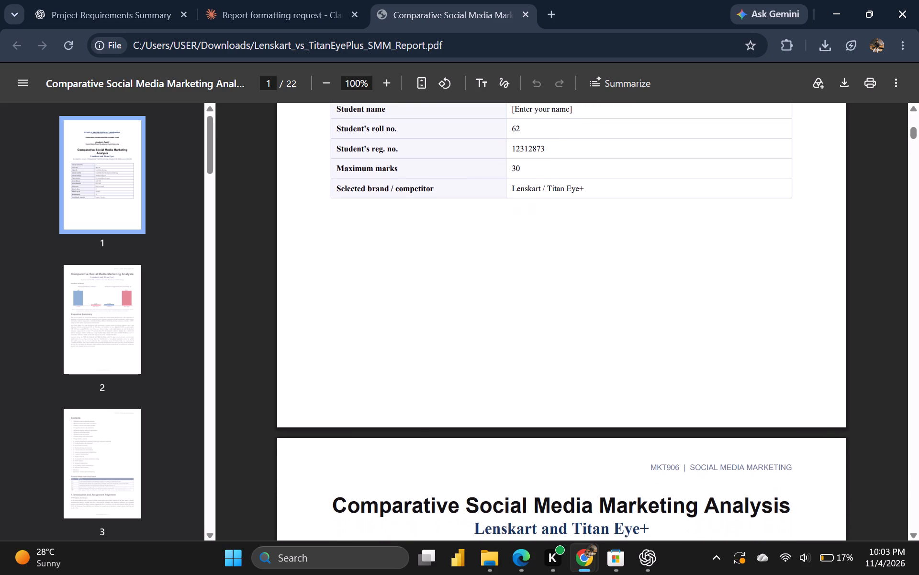
scroll(415, 338, down, 4)
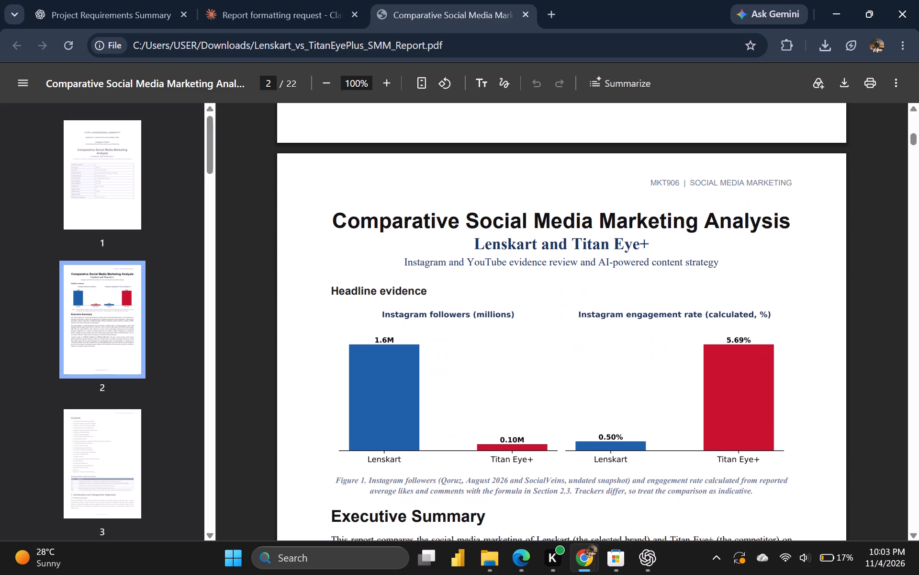
scroll(415, 338, down, 1)
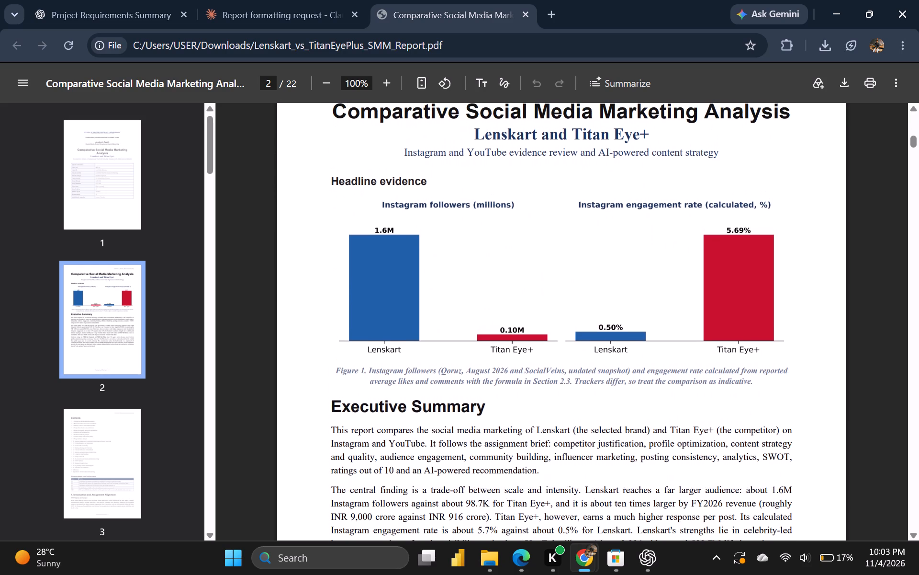
scroll(415, 338, up, 1)
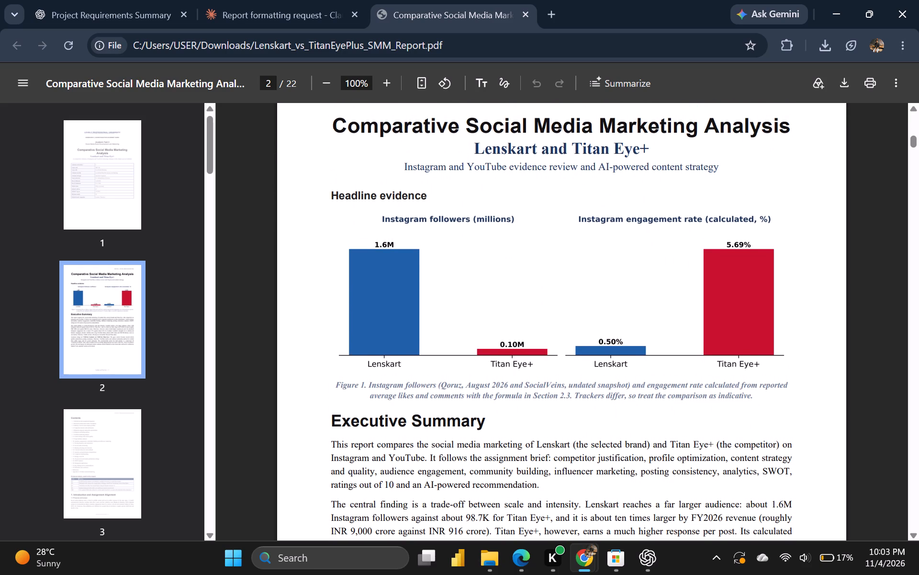
scroll(415, 338, up, 3)
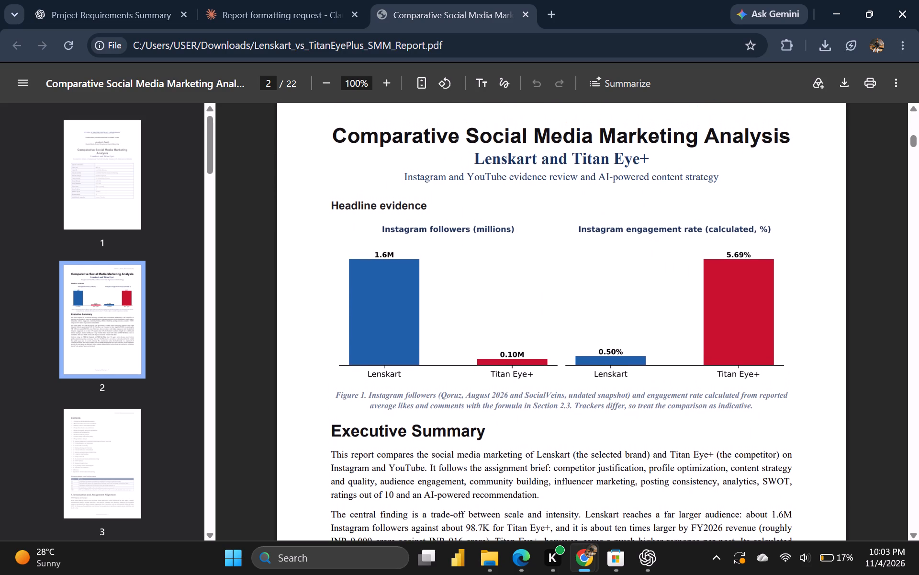
scroll(415, 338, up, 3)
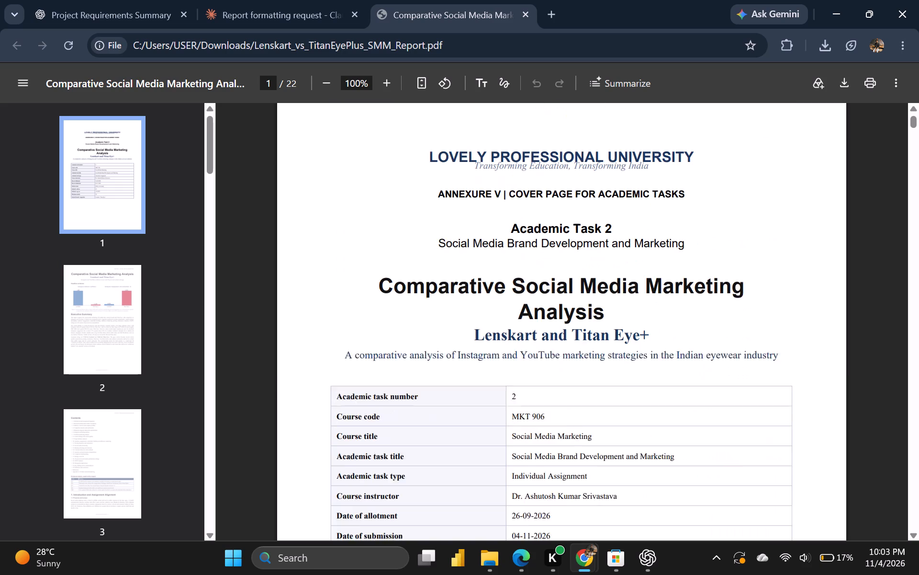
scroll(415, 338, up, 1)
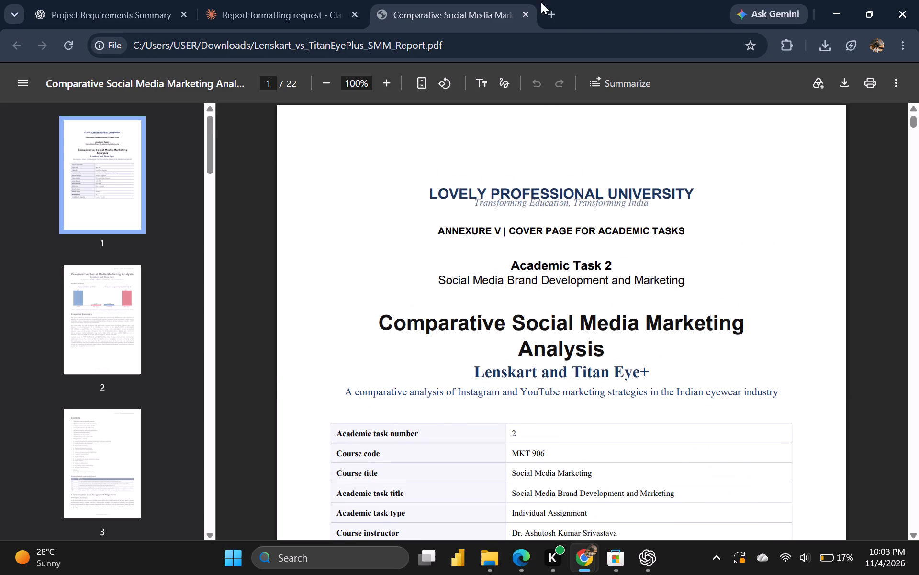
Search the web for "pdf to word" in a new tab and bring up iLovePDF's PDF to WORD Converter.
click(558, 16)
click(419, 44)
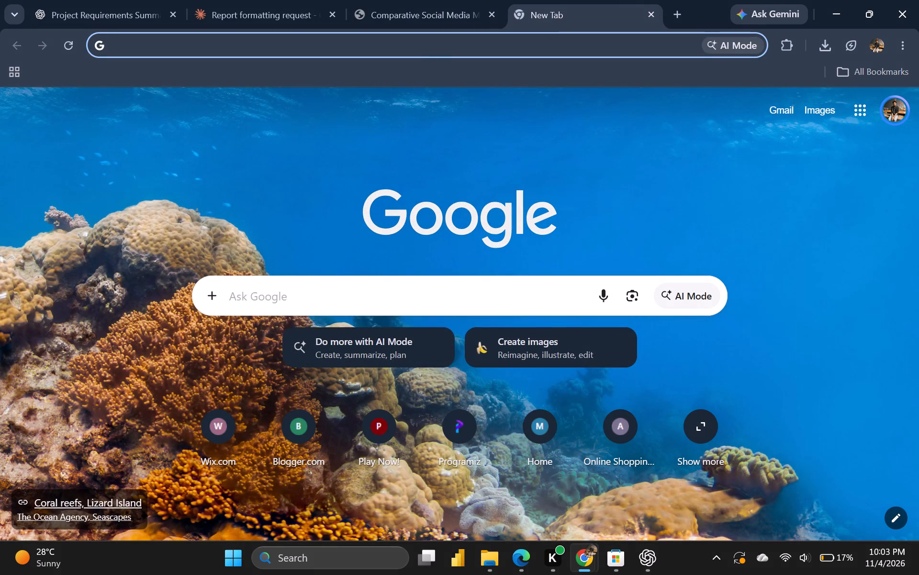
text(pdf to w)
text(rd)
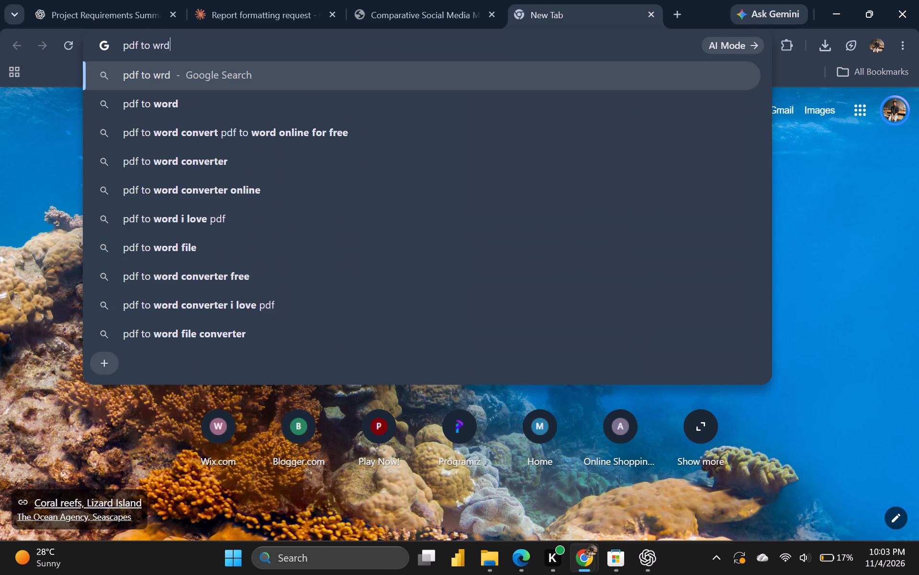
click(262, 107)
click(192, 208)
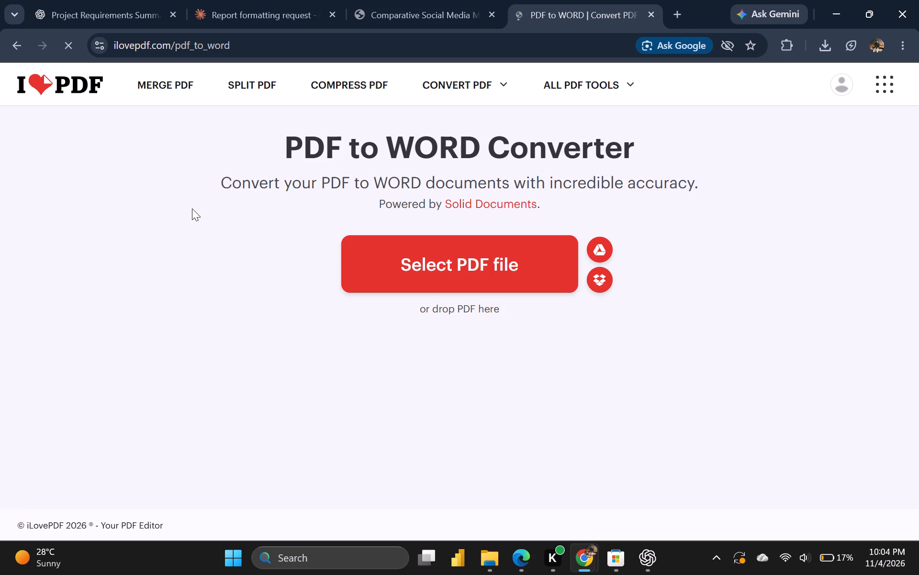
drag(454, 302, 452, 281)
click(452, 281)
click(430, 271)
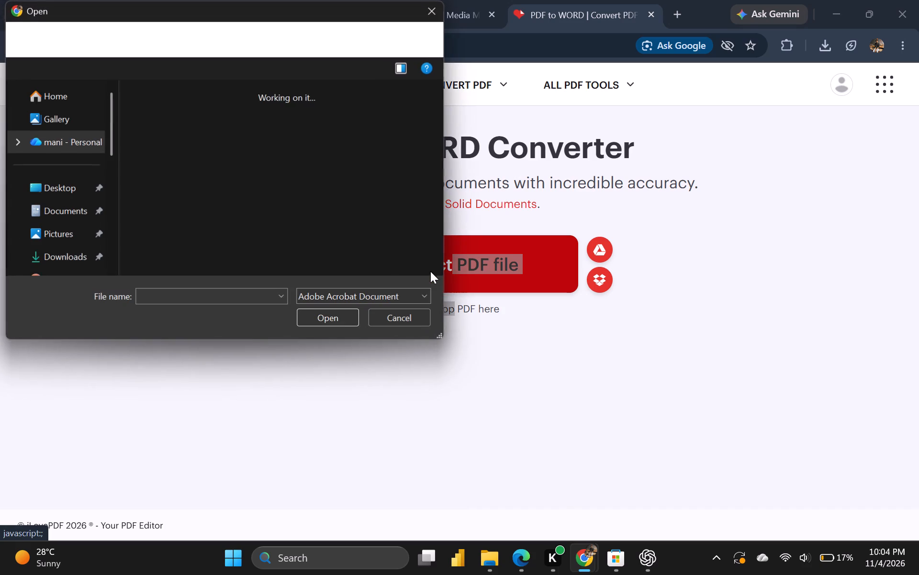
click(179, 116)
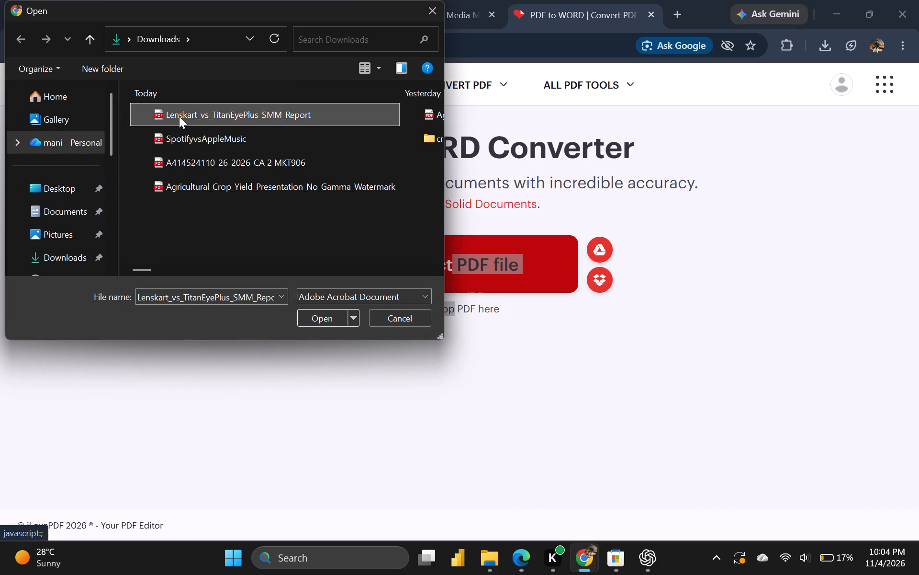
click(322, 321)
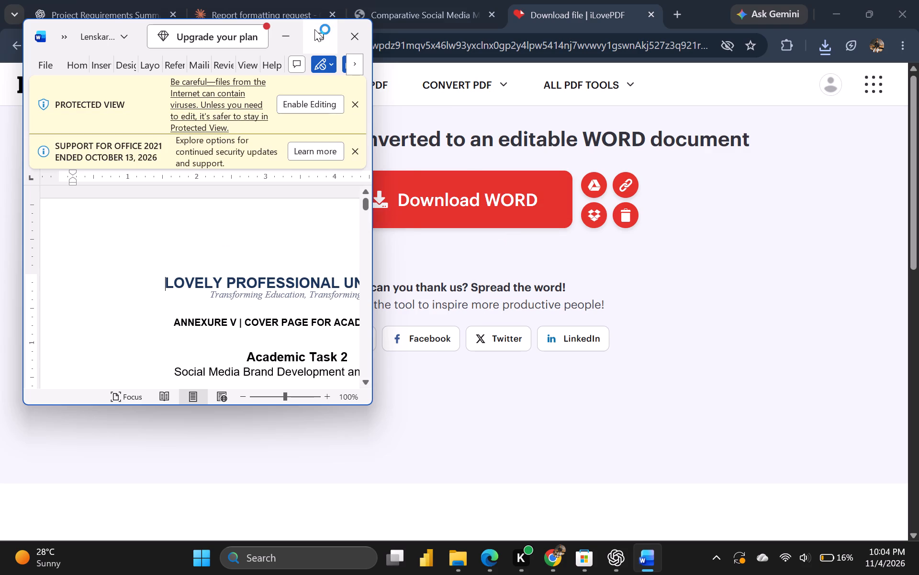
click(314, 29)
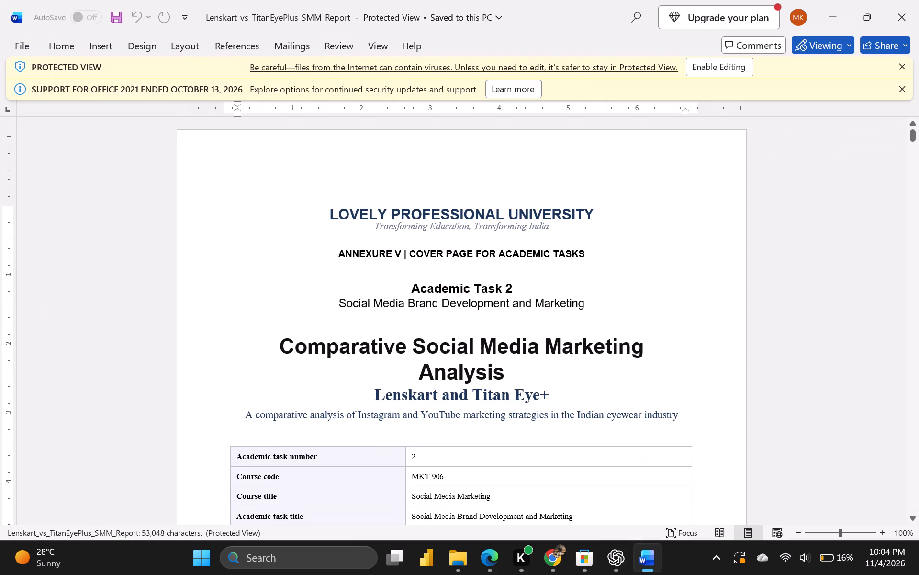
click(710, 69)
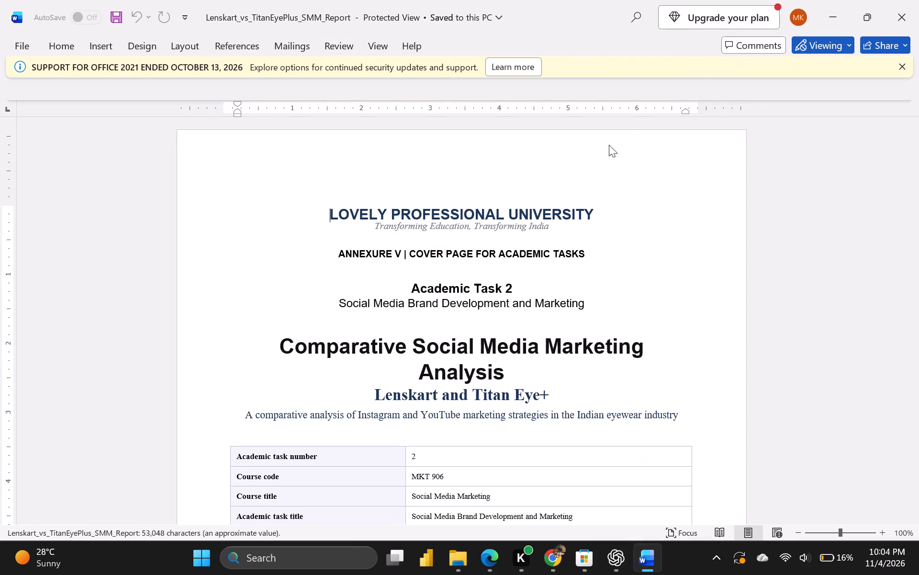
Check the converted report's cover page, including its title block and academic task details table.
scroll(434, 254, down, 1)
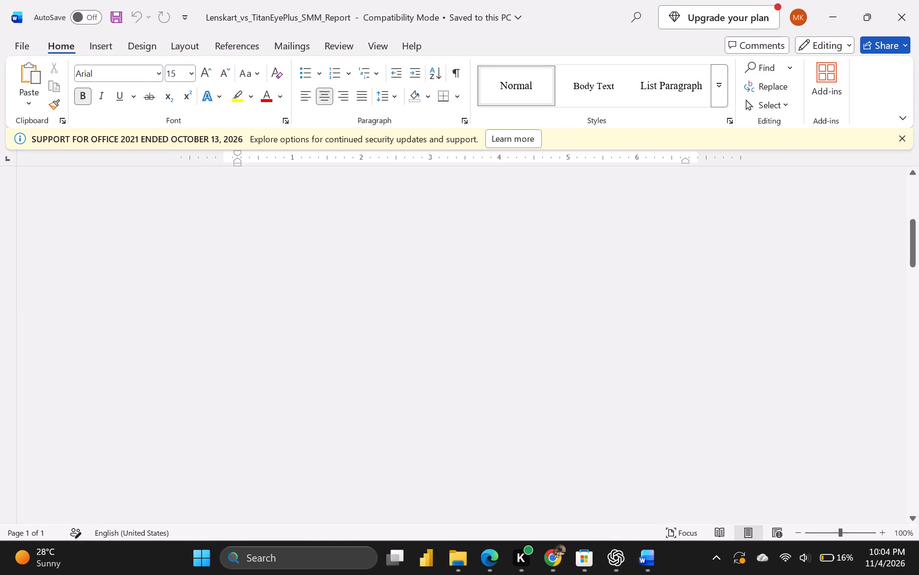
scroll(434, 254, down, 1)
scroll(434, 254, up, 2)
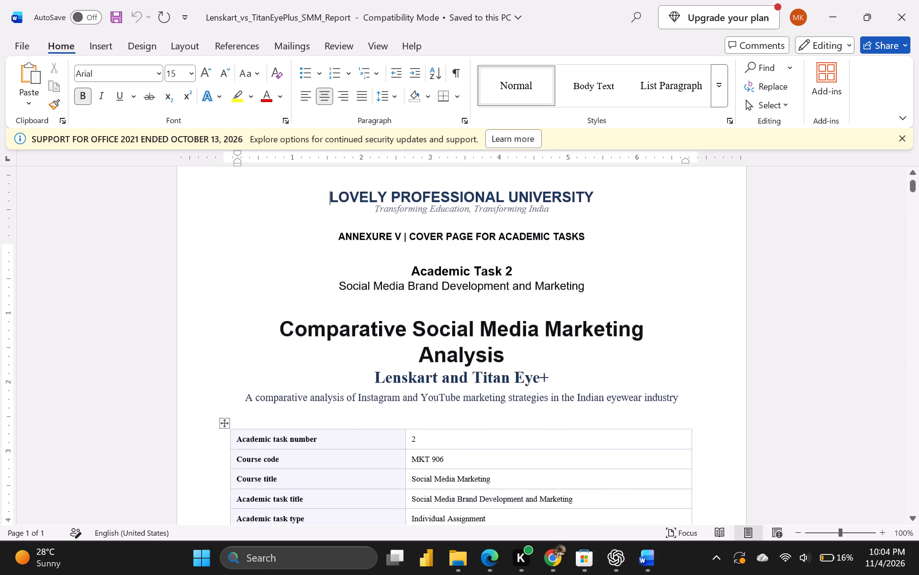
scroll(434, 254, up, 1)
scroll(434, 254, down, 1)
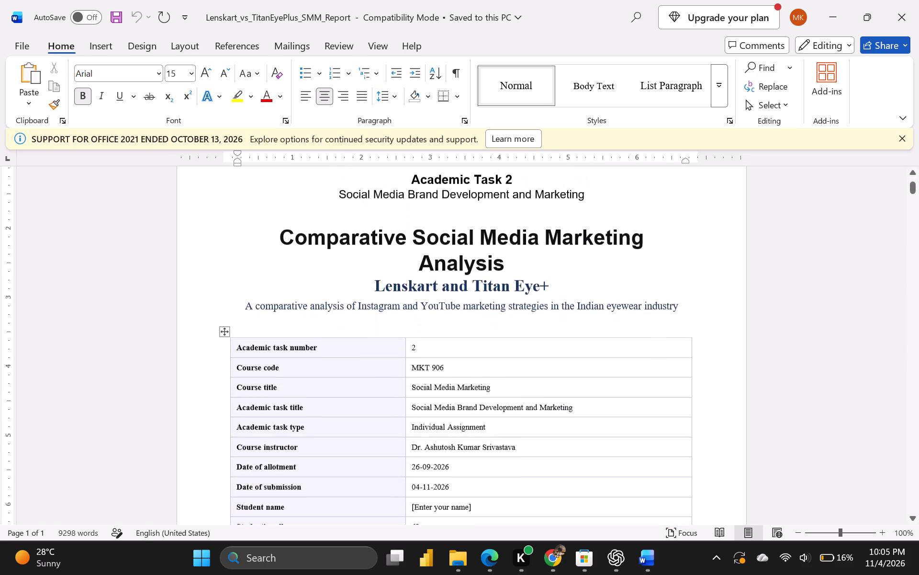
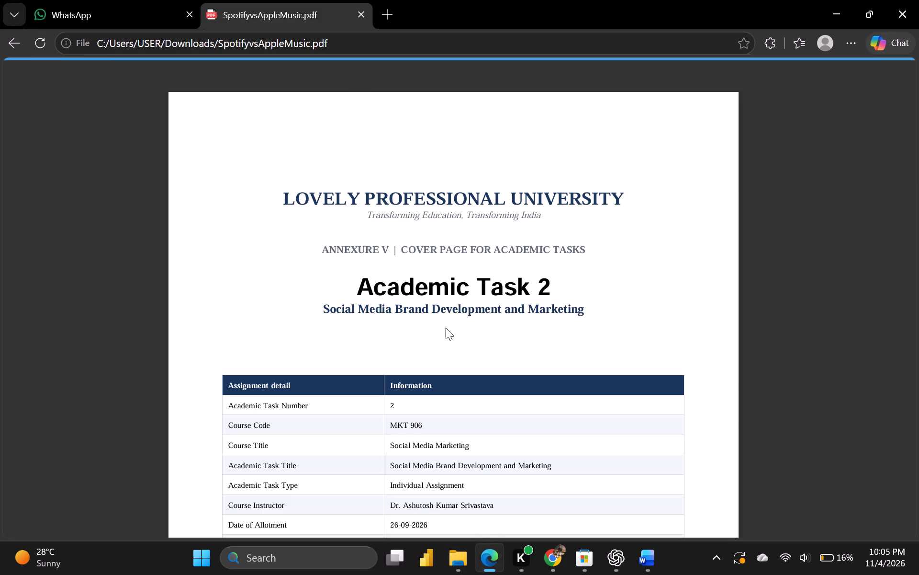
Examine the cover page and assignment details table in the sample SpotifyvsAppleMusic PDF, and return to the Lenskart report in Word.
scroll(454, 337, down, 1)
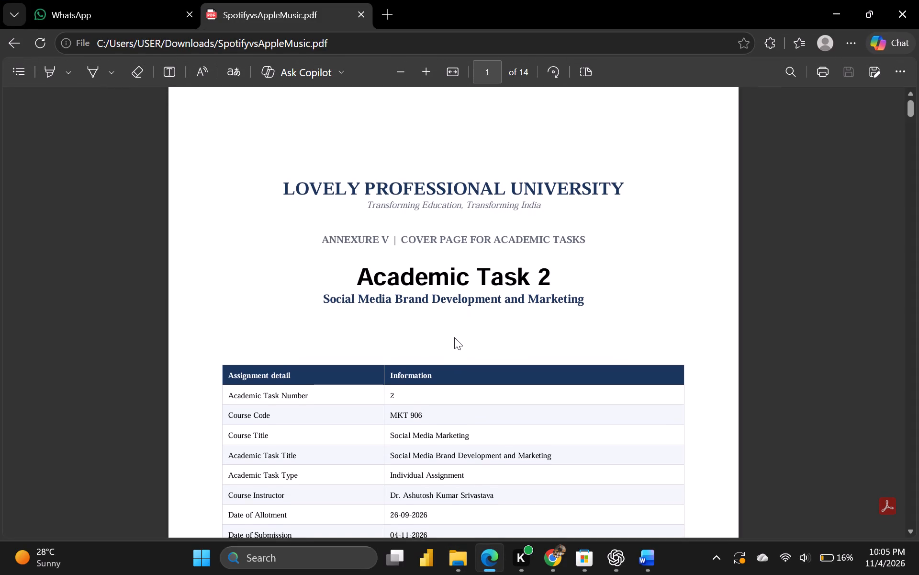
scroll(454, 337, down, 2)
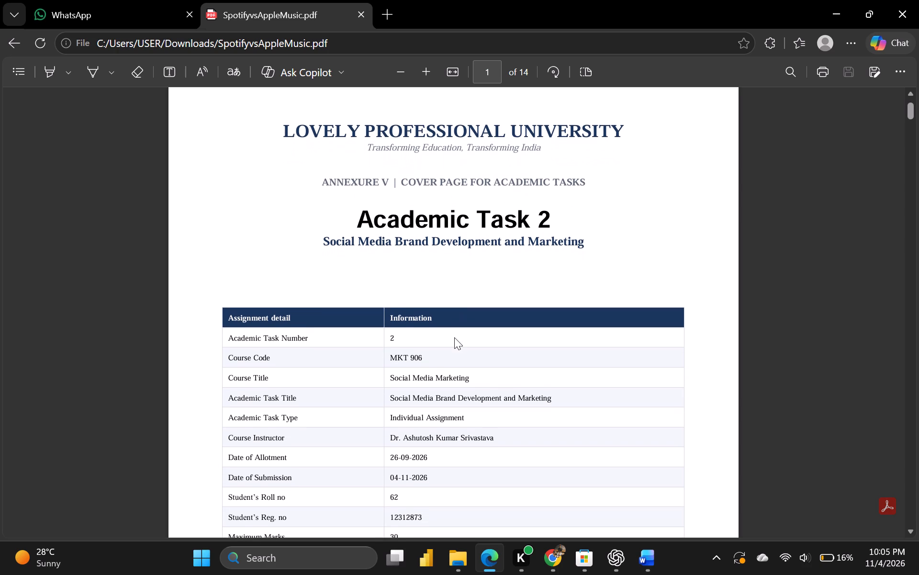
scroll(454, 337, down, 1)
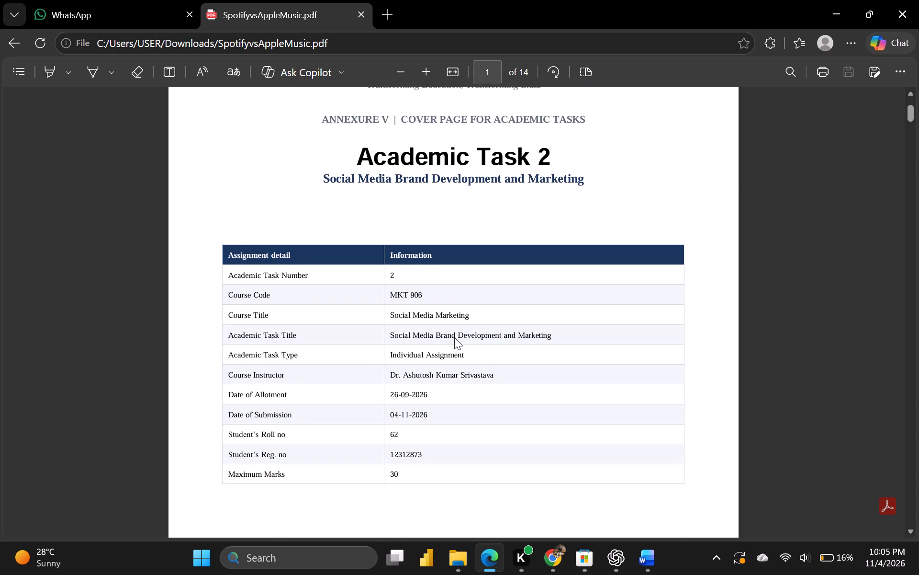
scroll(454, 337, down, 1)
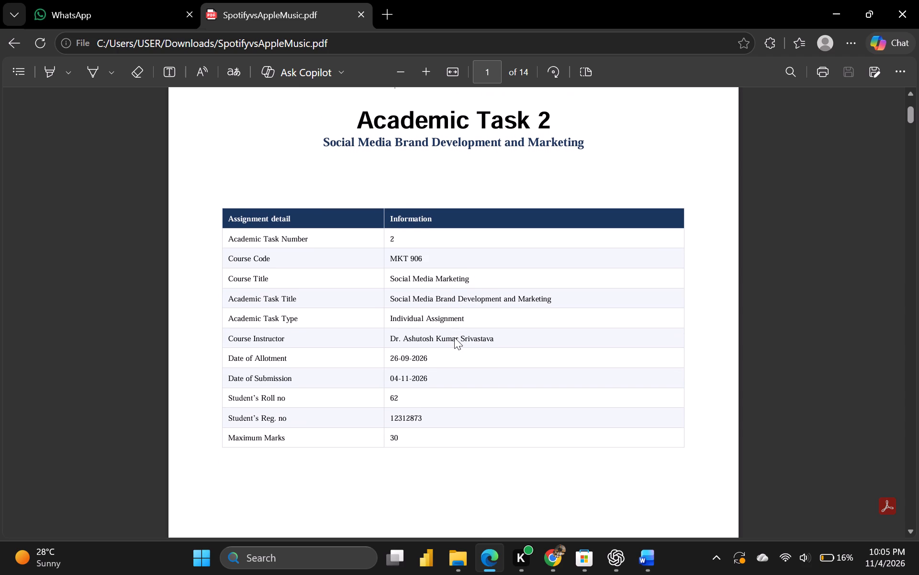
scroll(454, 337, down, 1)
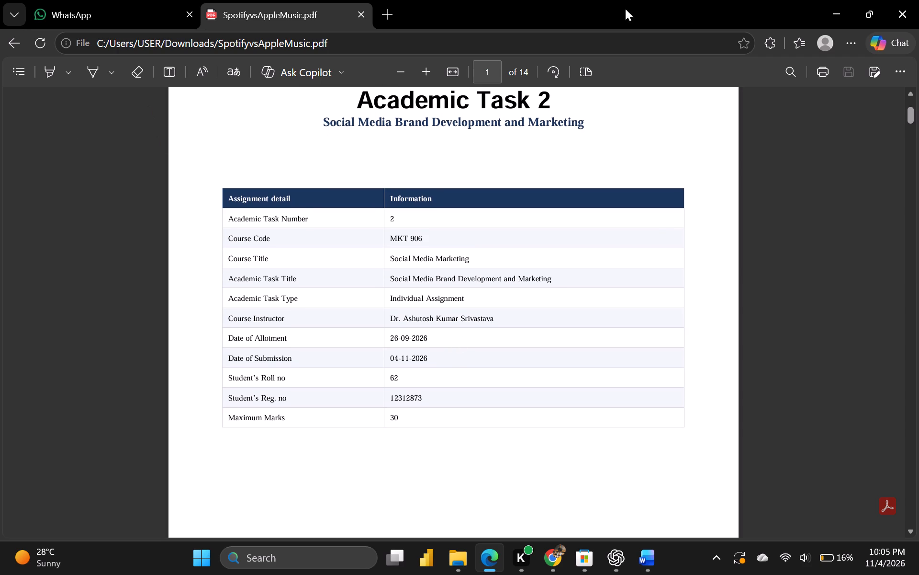
click(837, 15)
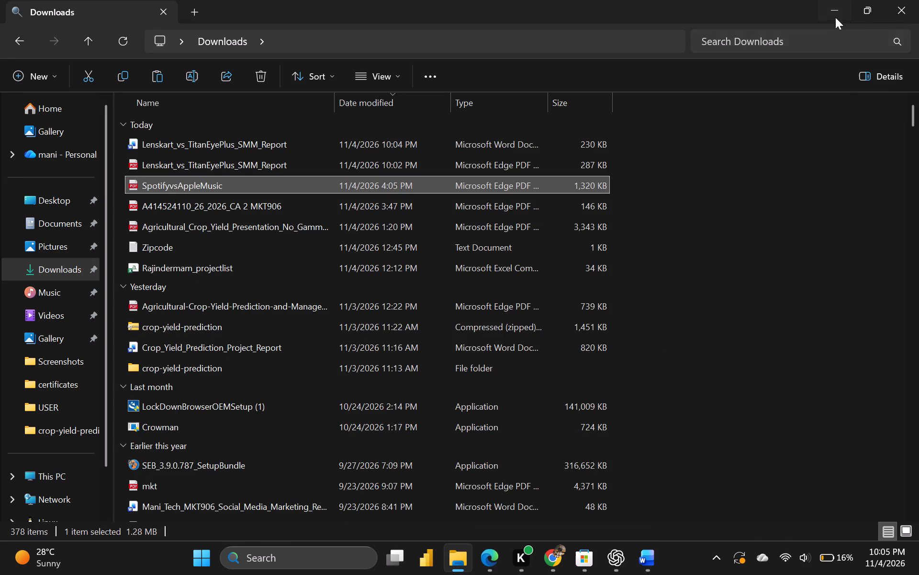
click(846, 14)
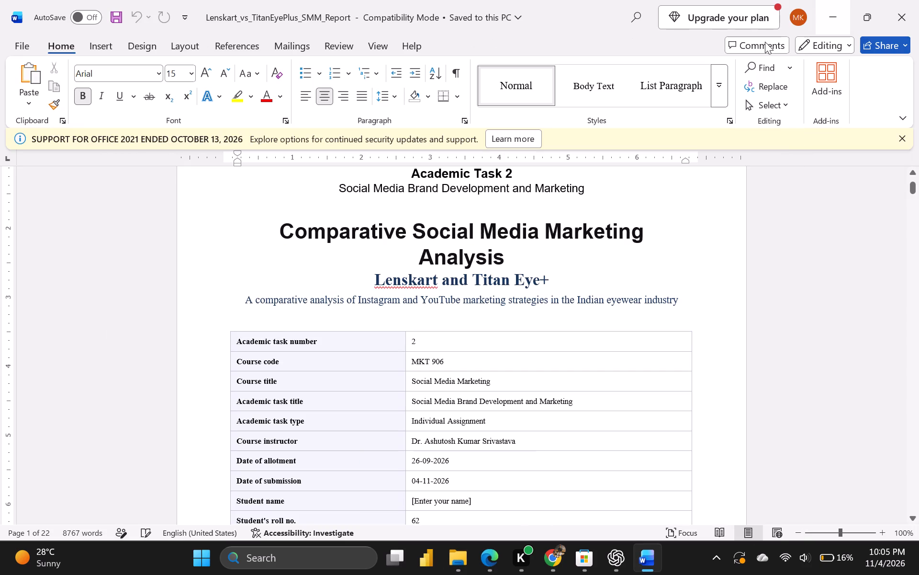
Correct the student's registration number in the cover page details table by replacing its last four digits.
scroll(396, 428, right, 1)
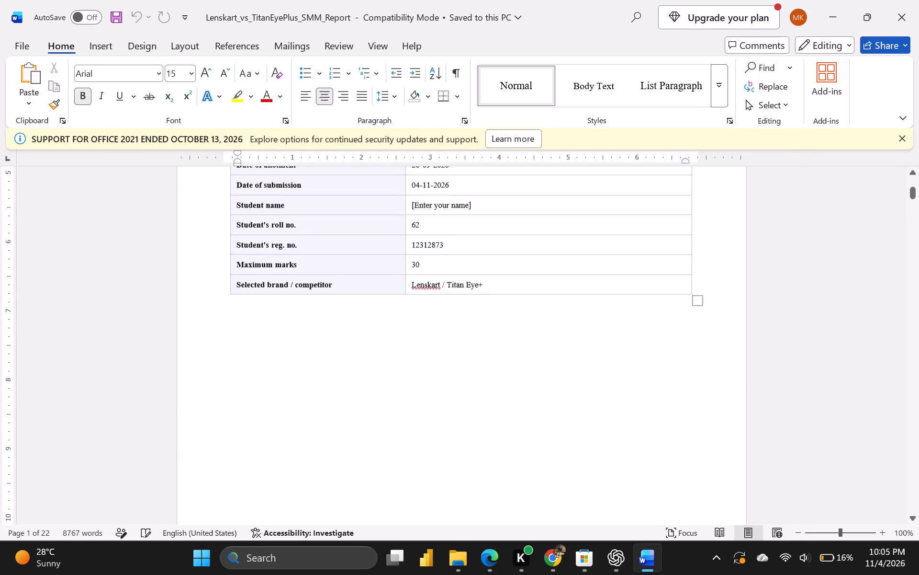
scroll(396, 428, right, 1)
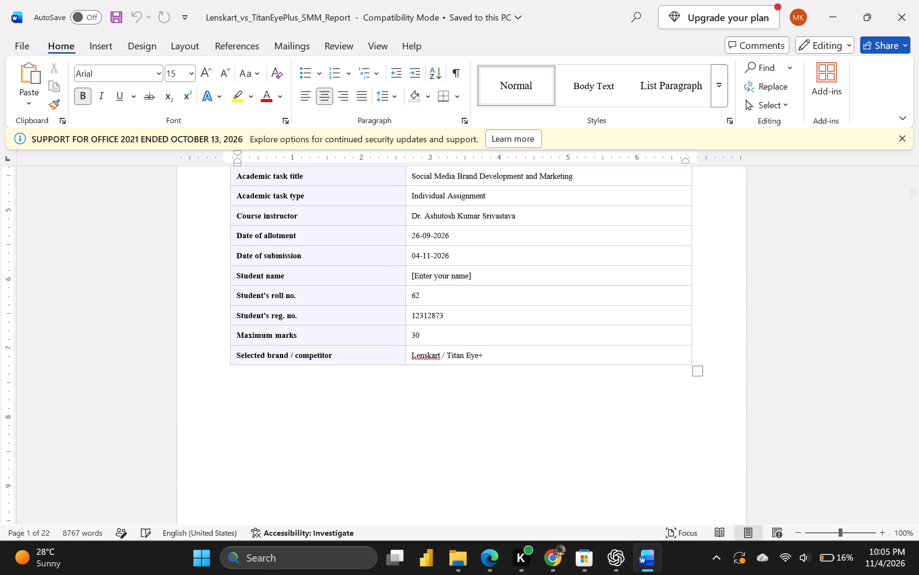
click(431, 333)
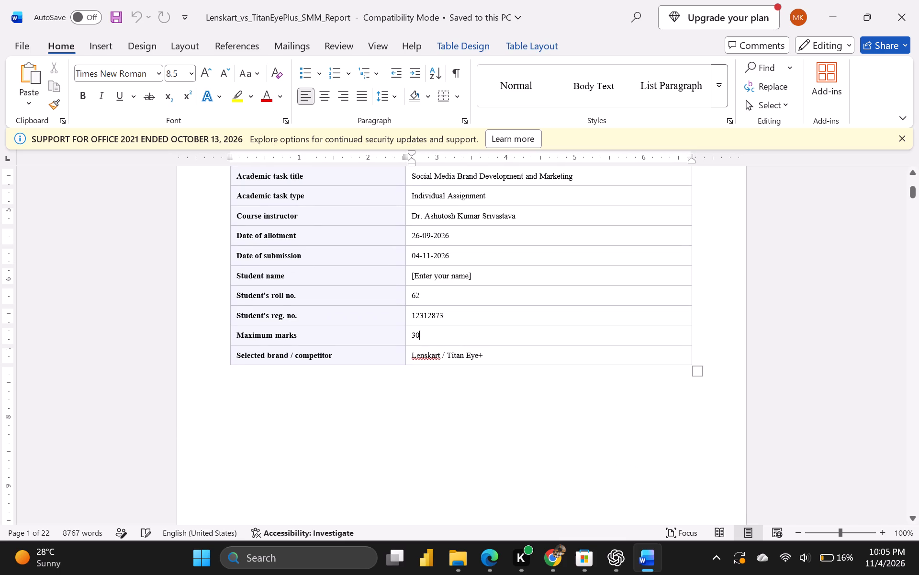
click(464, 314)
key(BackSpace)
key(BackSpace)
key(BackSpace)
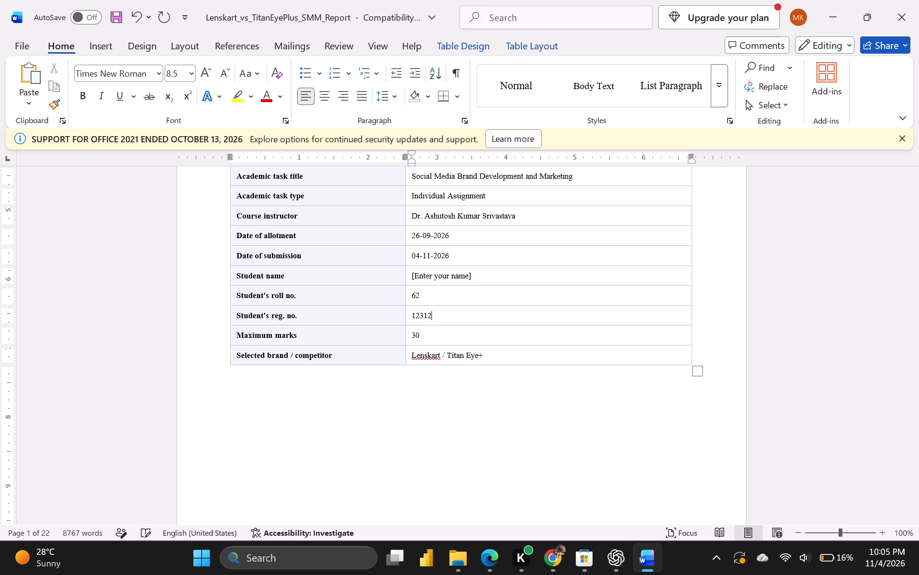
key(BackSpace)
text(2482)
Replace the student's roll number in the cover page details table with the report author's own.
click(436, 300)
key(BackSpace)
key(BackSpace)
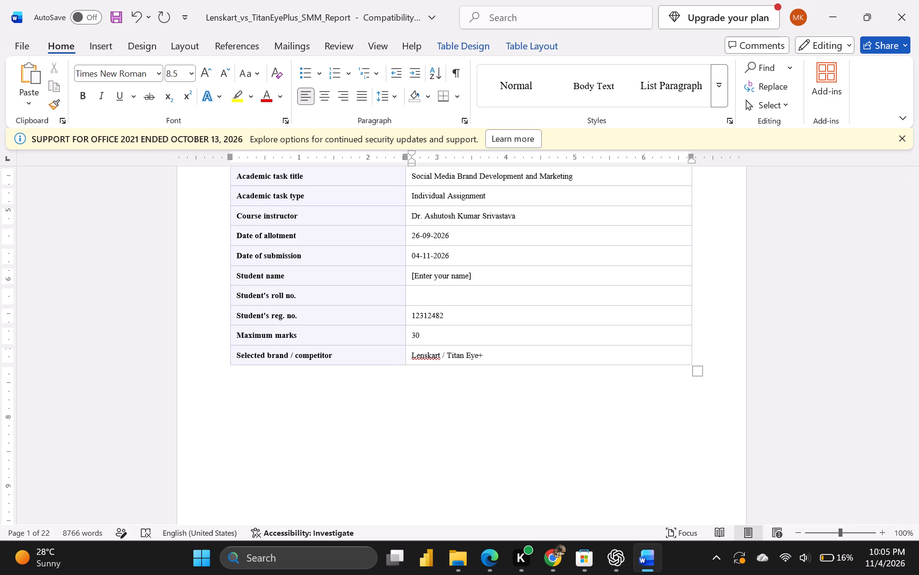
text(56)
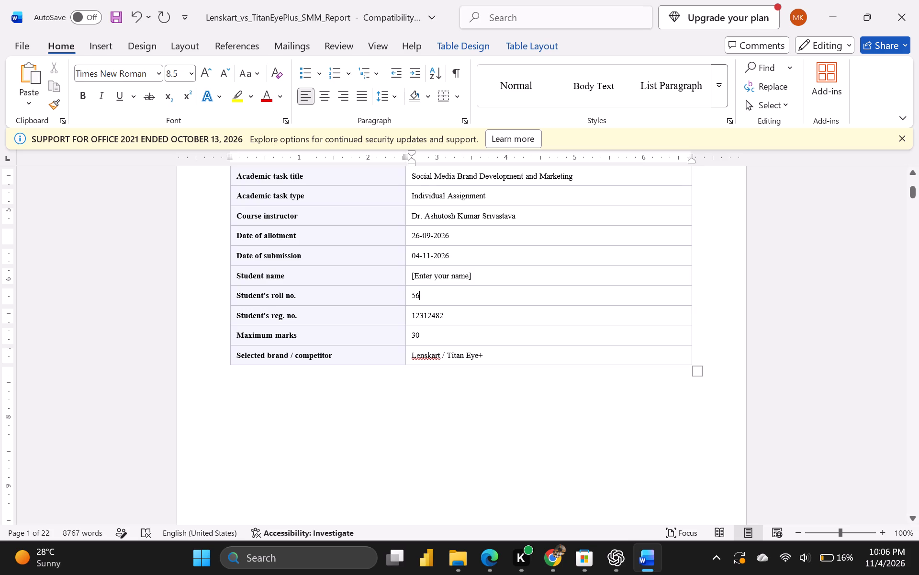
Replace the "[Enter your name]" placeholder in the Student name row with the student's full name.
click(478, 275)
key(BackSpace)
key(BackSpace)
key(BackSpace)
key(BackSpace)
key(BackSpace)
key(BackSpace)
key(BackSpace)
key(BackSpace)
key(BackSpace)
key(BackSpace)
key(BackSpace)
key(BackSpace)
key(BackSpace)
key(BackSpace)
key(BackSpace)
key(BackSpace)
key(BackSpace)
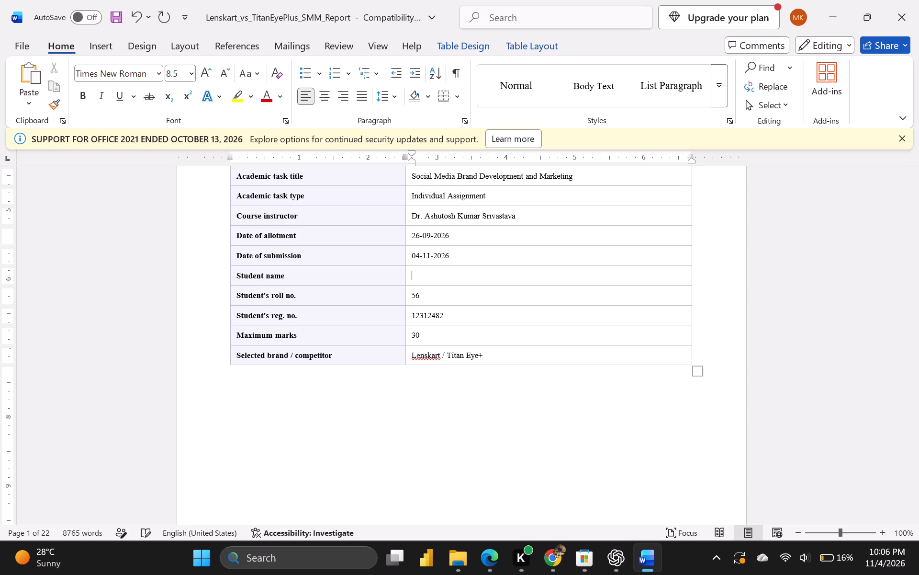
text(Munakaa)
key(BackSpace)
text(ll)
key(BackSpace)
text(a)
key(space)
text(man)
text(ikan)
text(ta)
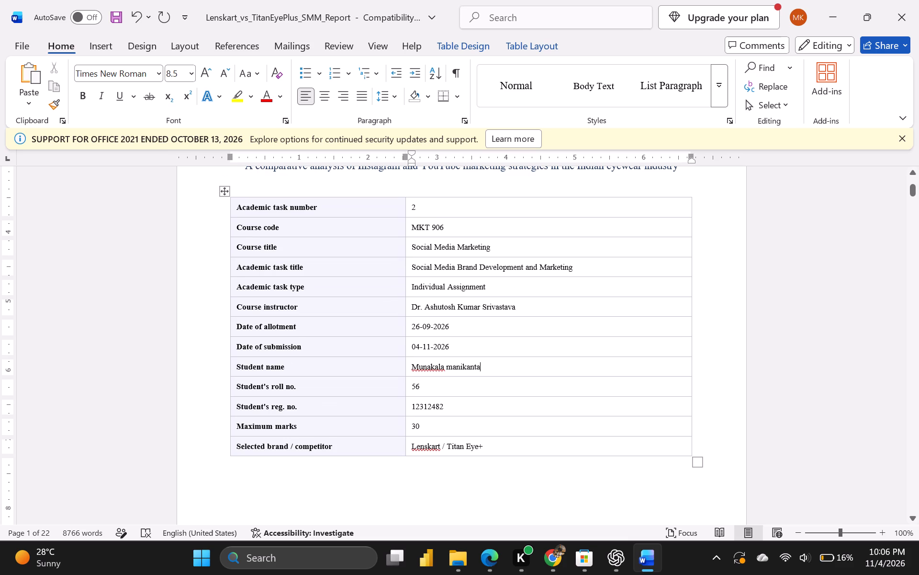
Check the completed cover page and capitalise the first letter of the second word in the student's name.
scroll(475, 304, right, 1)
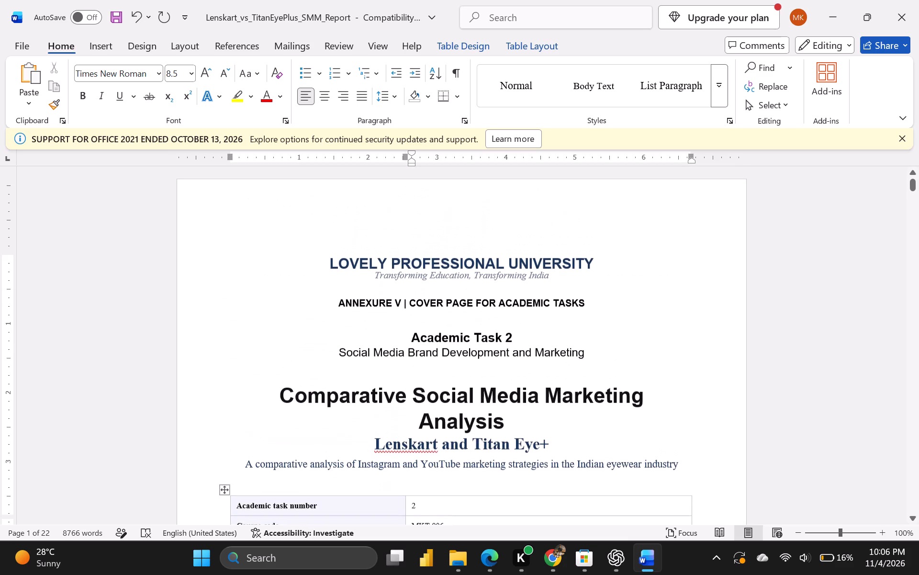
scroll(475, 304, right, 1)
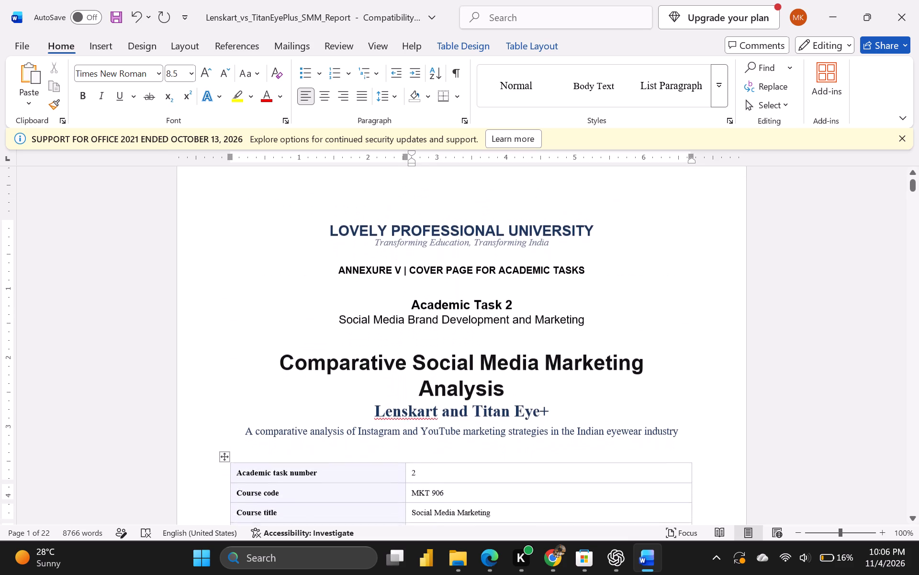
scroll(475, 304, right, 1)
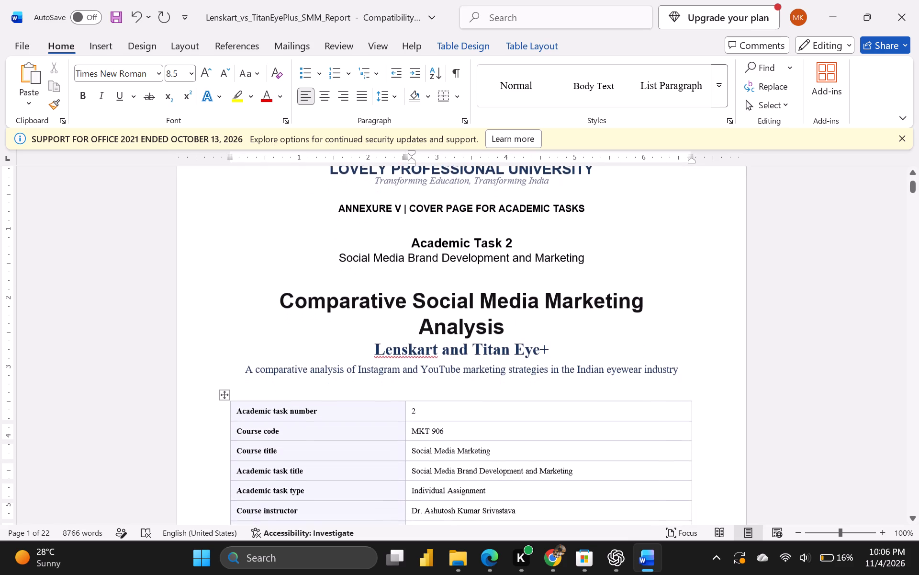
scroll(475, 304, right, 1)
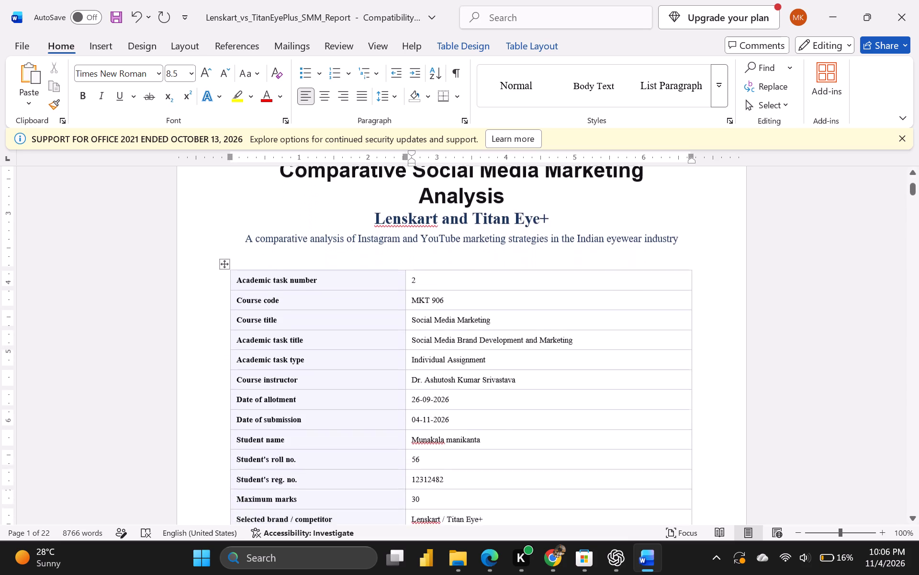
scroll(475, 304, right, 1)
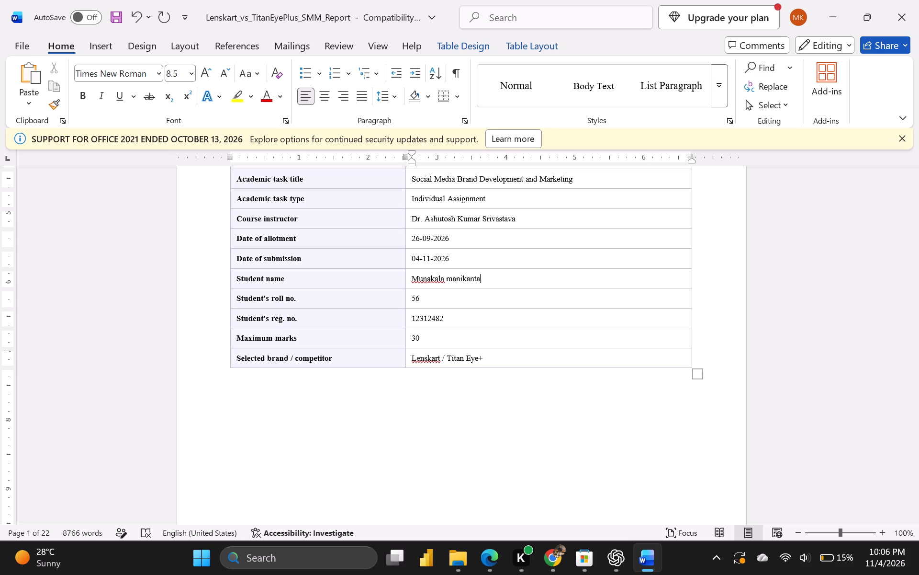
click(454, 282)
key(Left)
key(BackSpace)
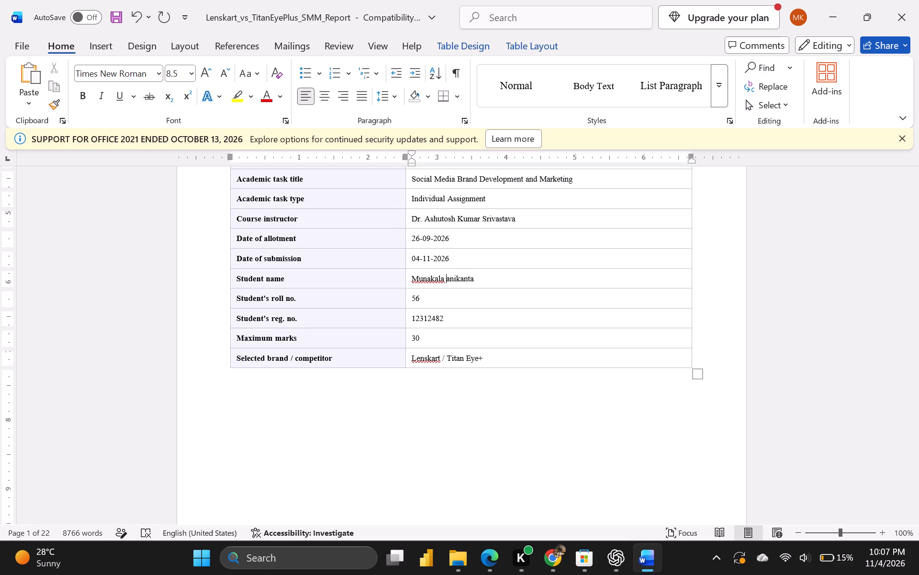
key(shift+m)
Look through the report's body pages, including the contents list, charts, company profiles, methodology tables and the profile optimization checklist.
scroll(510, 352, down, 1)
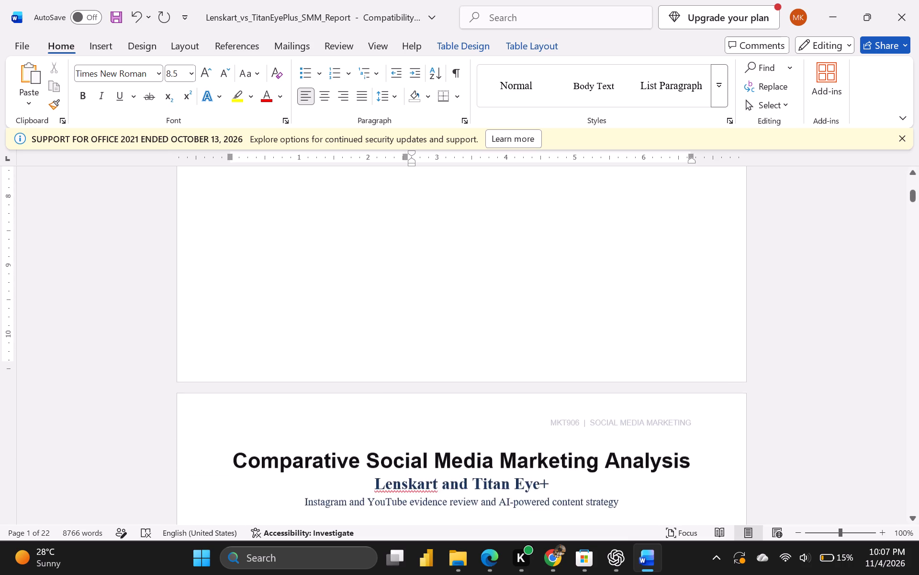
scroll(510, 352, down, 1)
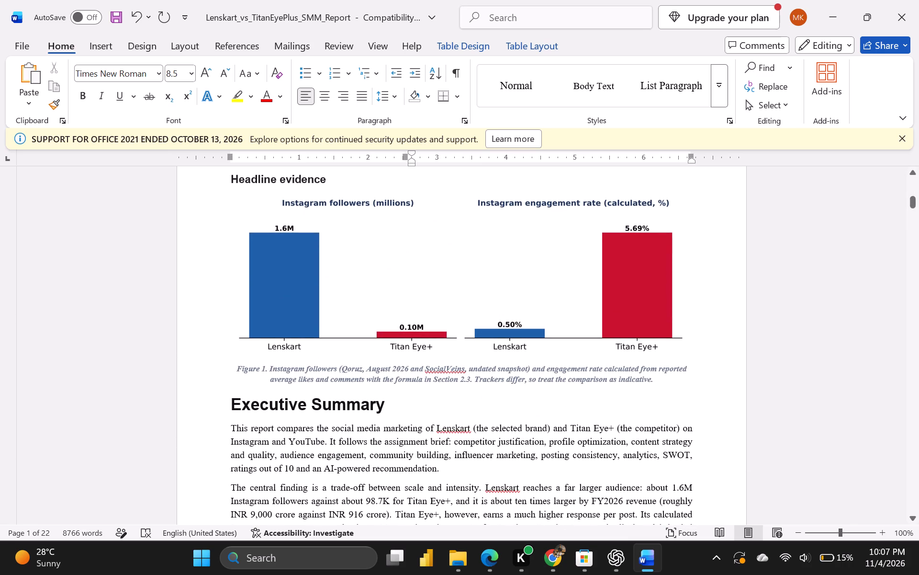
scroll(510, 352, down, 1)
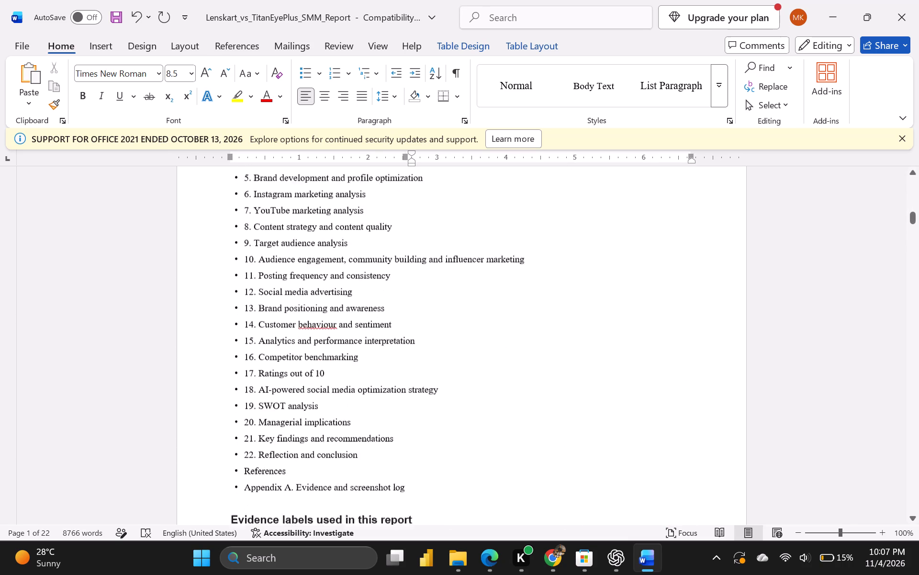
scroll(510, 352, down, 1)
scroll(510, 352, up, 2)
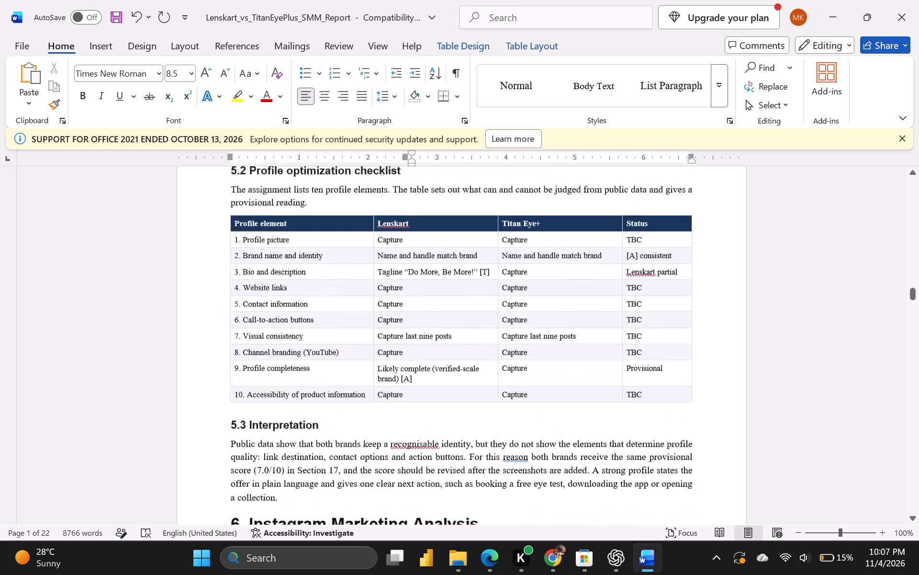
scroll(510, 352, up, 2)
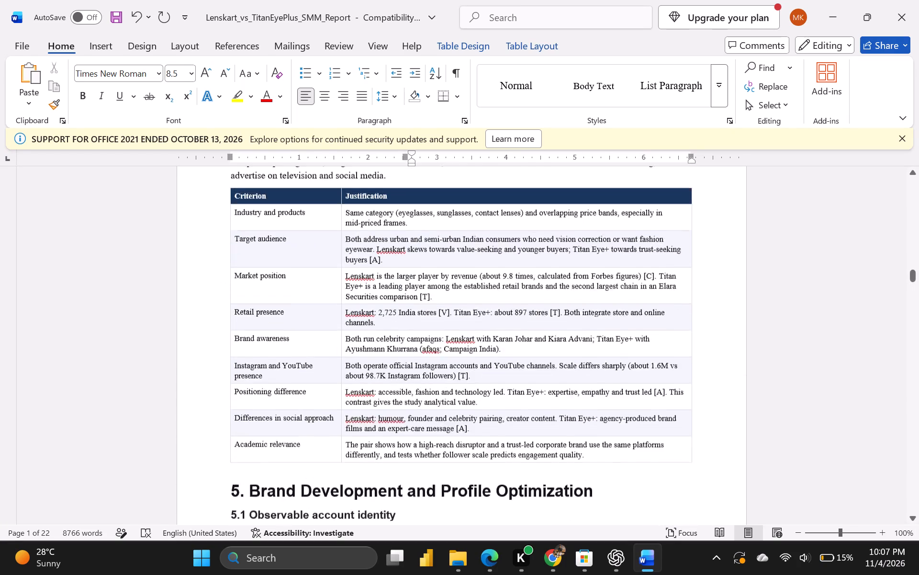
scroll(510, 352, up, 3)
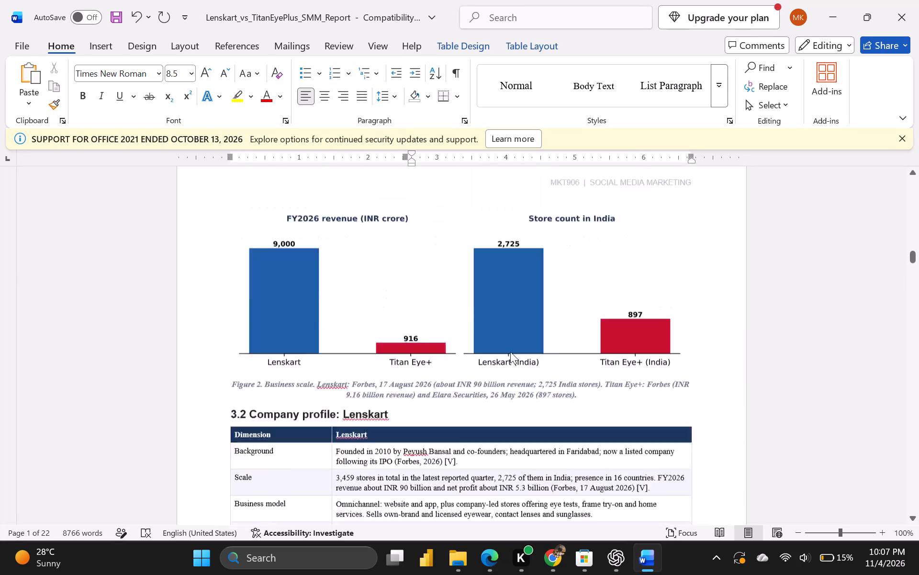
scroll(510, 352, up, 2)
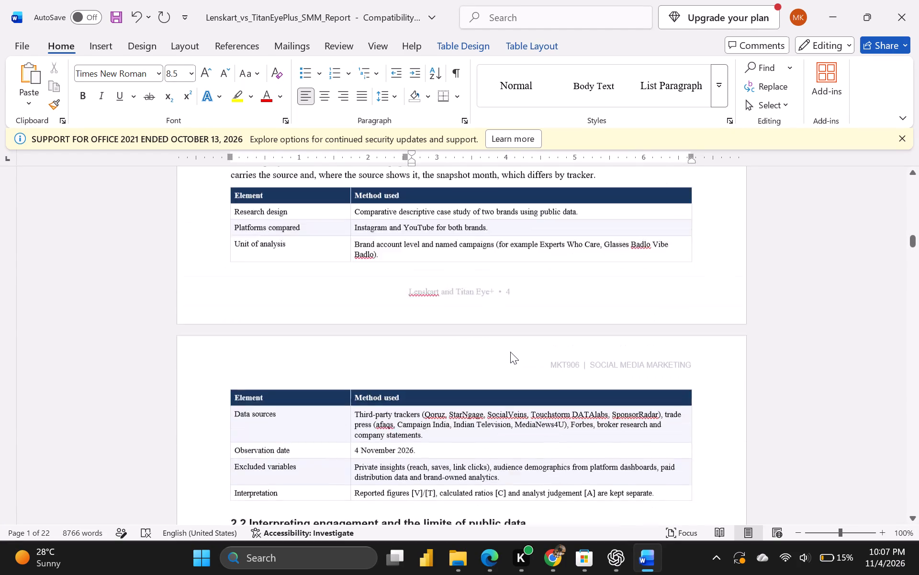
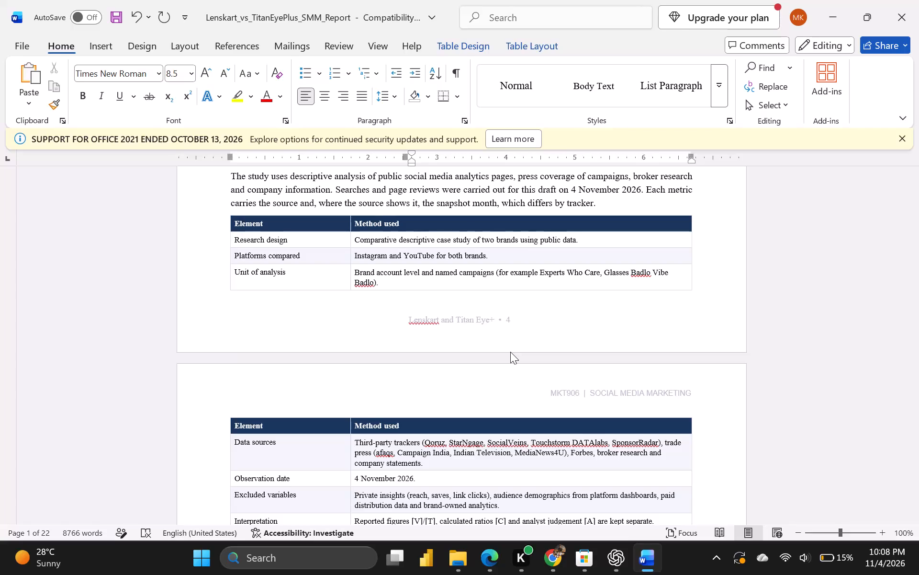
Read through the research design table, the limits of public data, the formulas table and the Indian eyewear industry overview.
scroll(510, 352, down, 2)
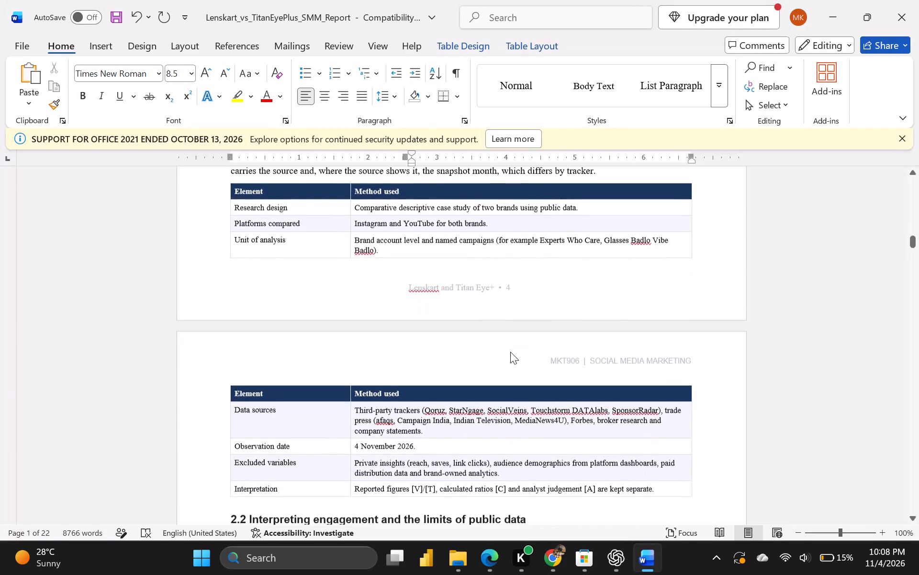
scroll(510, 352, down, 1)
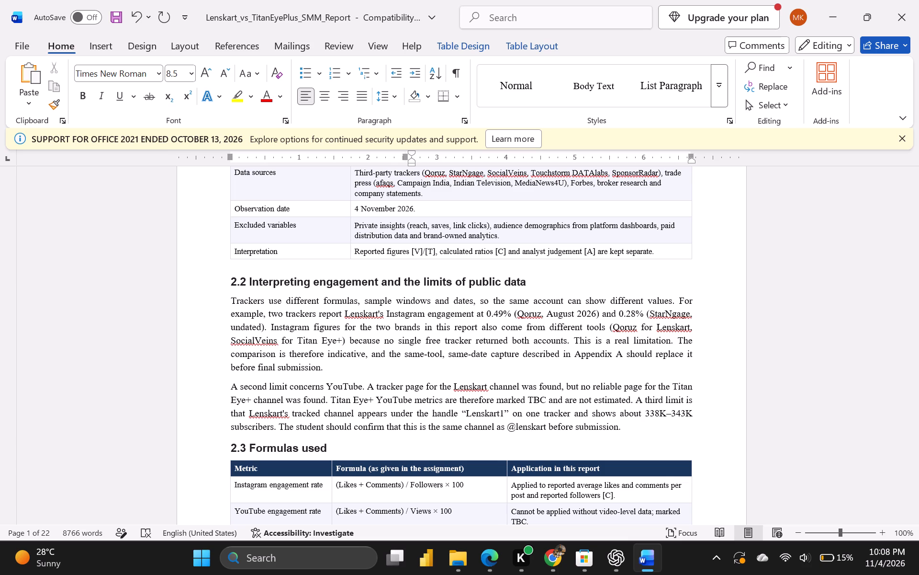
scroll(510, 352, down, 1)
scroll(510, 352, right, 1)
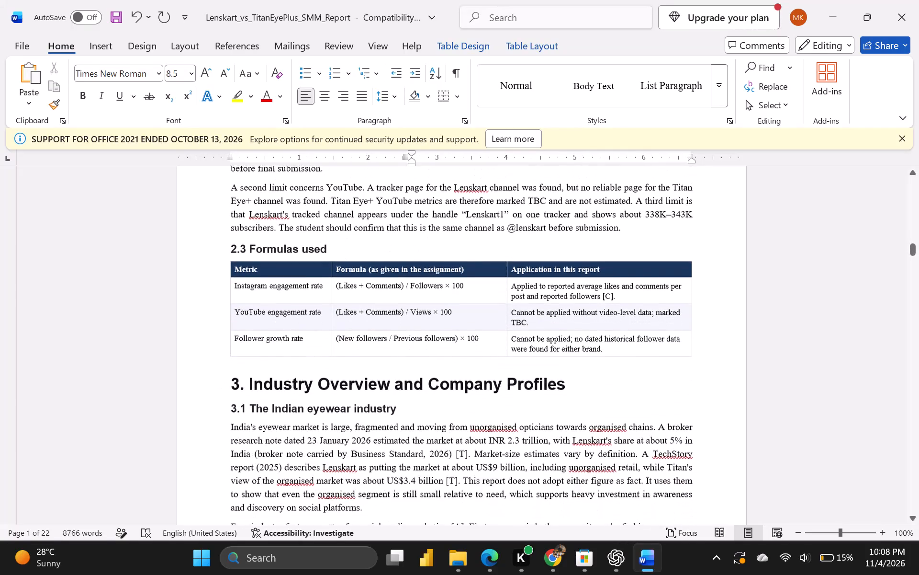
scroll(510, 352, right, 2)
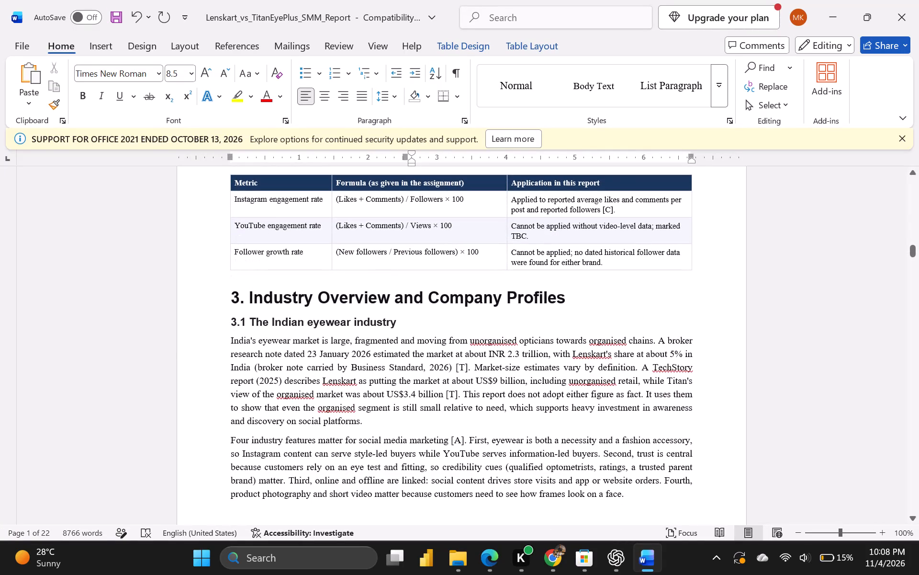
scroll(510, 352, right, 2)
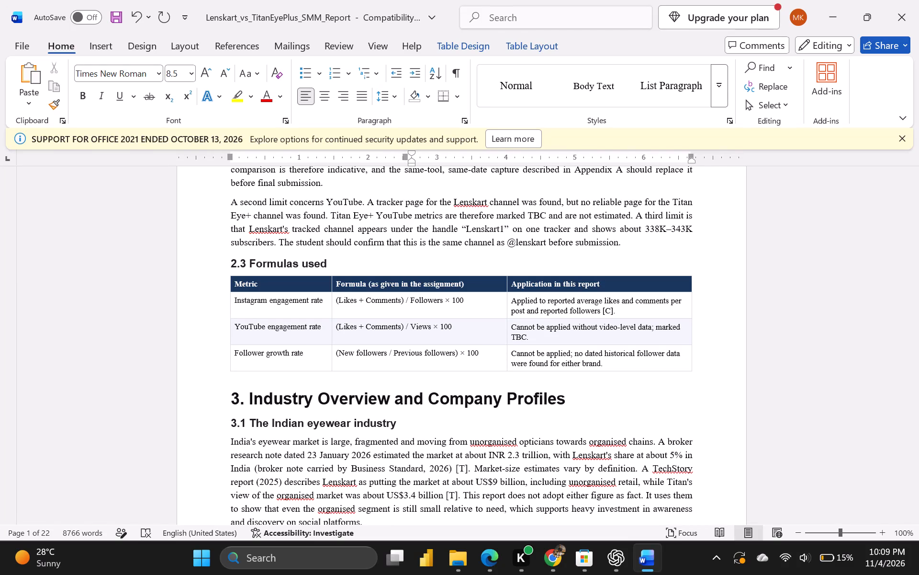
Look through the report from the formulas table through the company profiles to the Instagram and YouTube marketing analysis sections.
scroll(510, 352, right, 1)
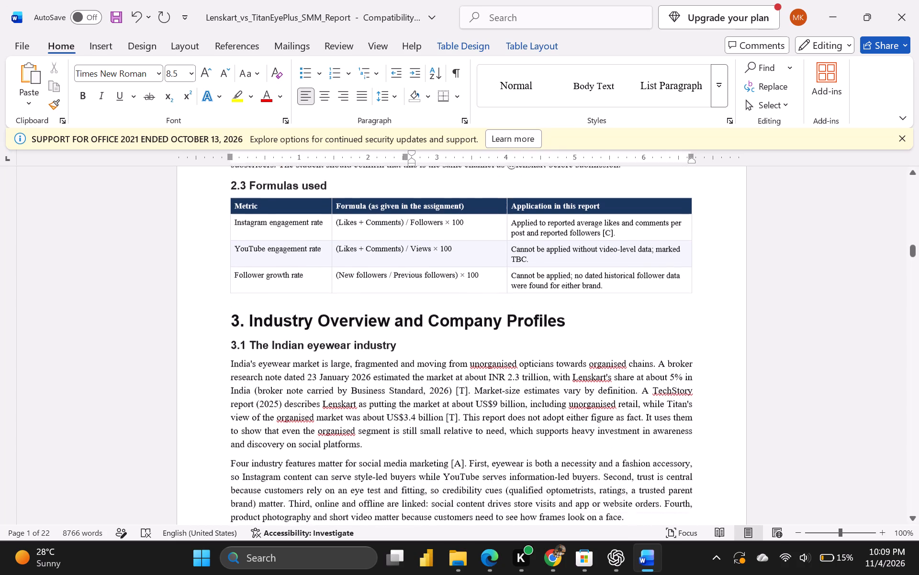
scroll(510, 352, right, 1)
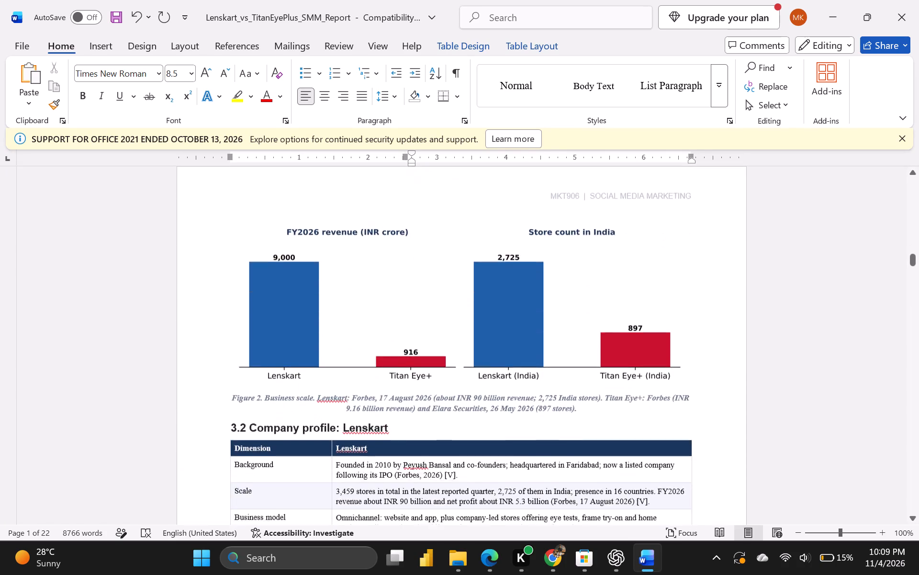
scroll(510, 352, right, 2)
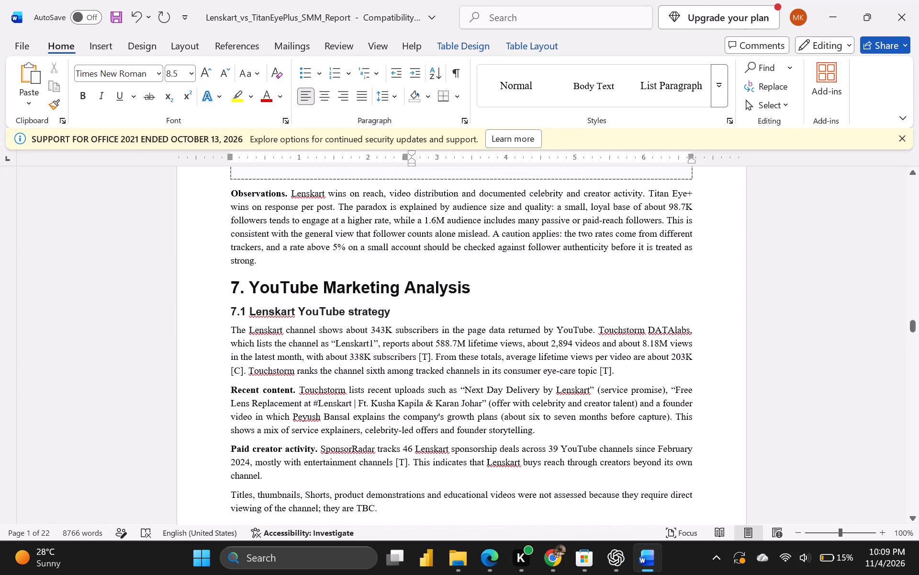
scroll(510, 352, right, 1)
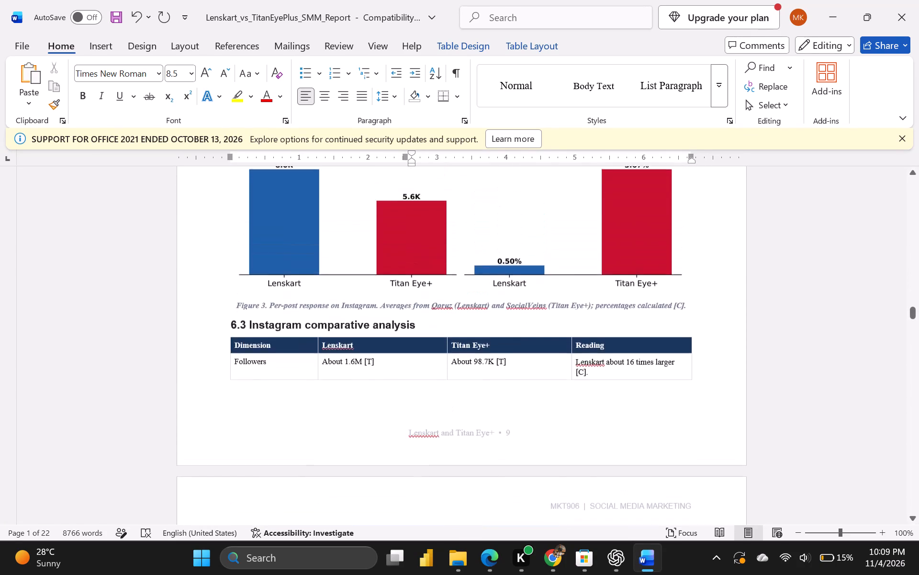
scroll(510, 352, right, 1)
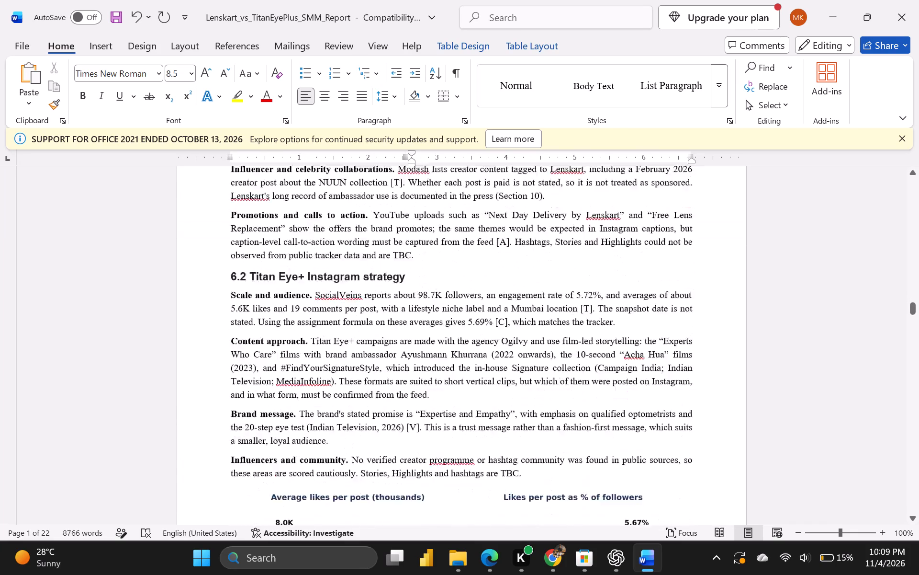
scroll(510, 352, right, 1)
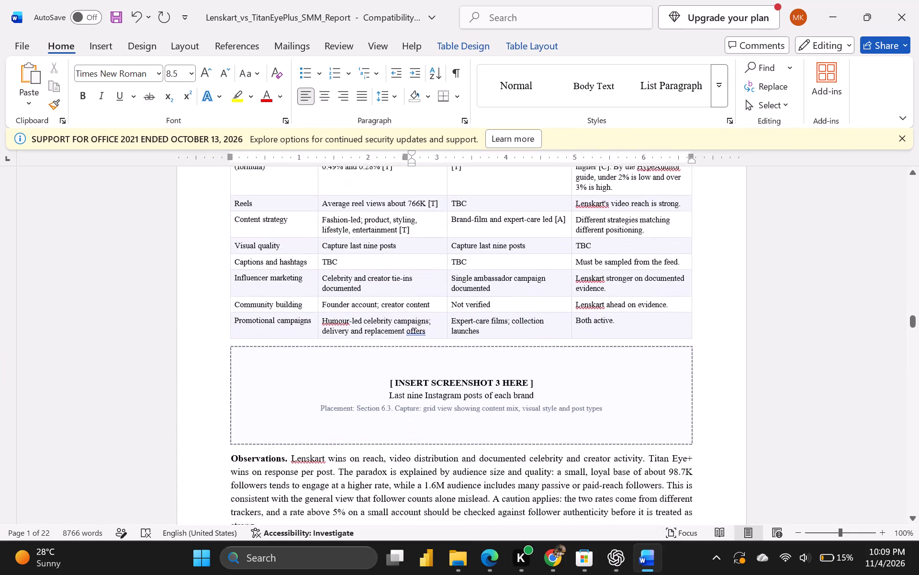
scroll(510, 352, right, 1)
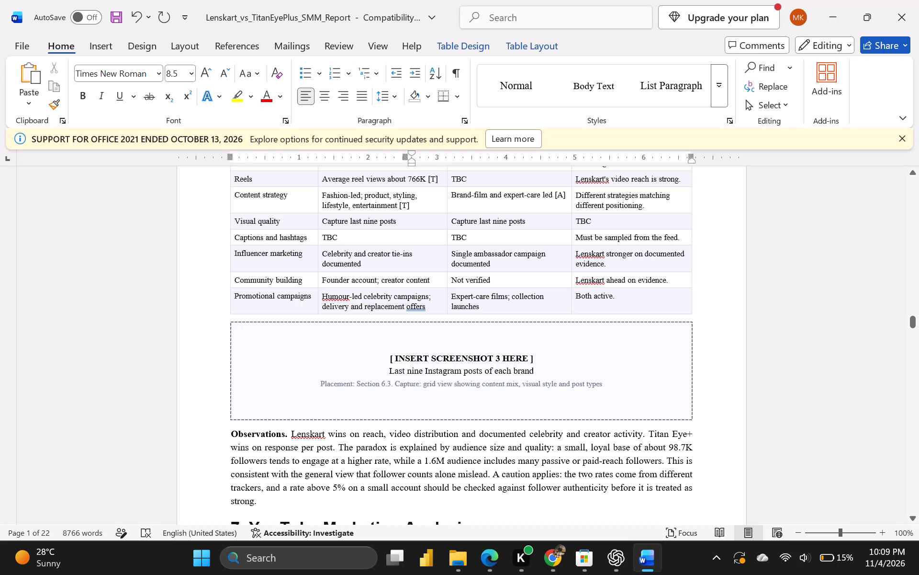
Go back through sections 6 and 5 to examine what the Screenshot 1 and Screenshot 2 placeholders require.
scroll(543, 363, up, 1)
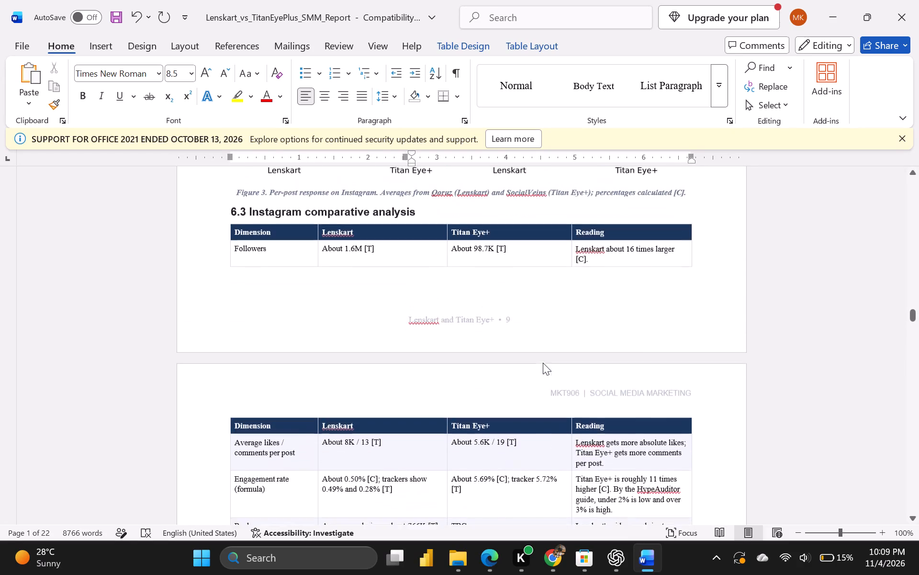
scroll(543, 363, up, 2)
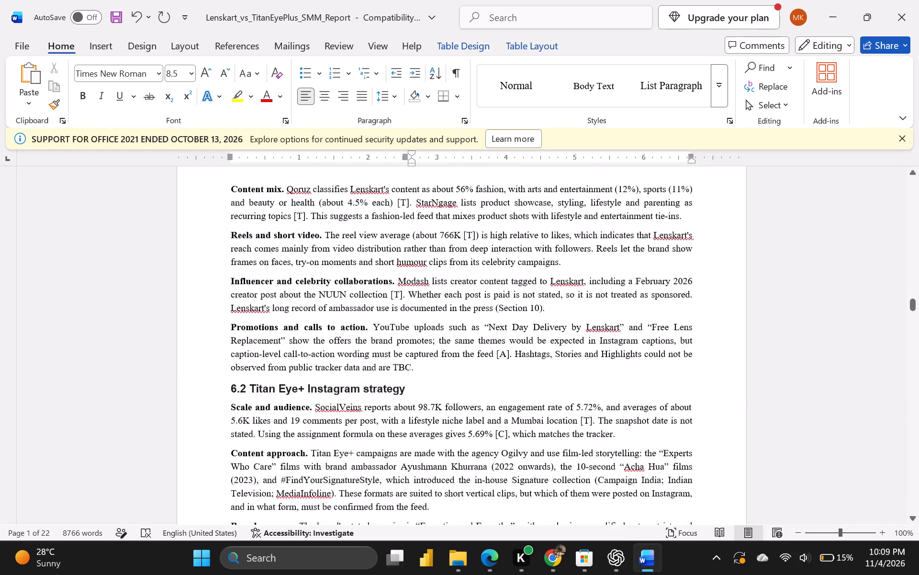
scroll(543, 363, up, 1)
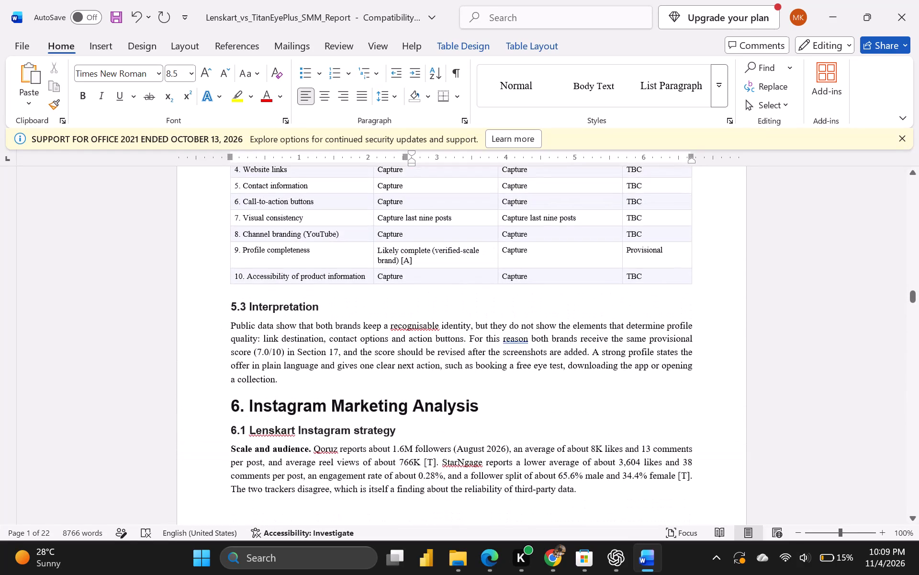
scroll(543, 363, up, 1)
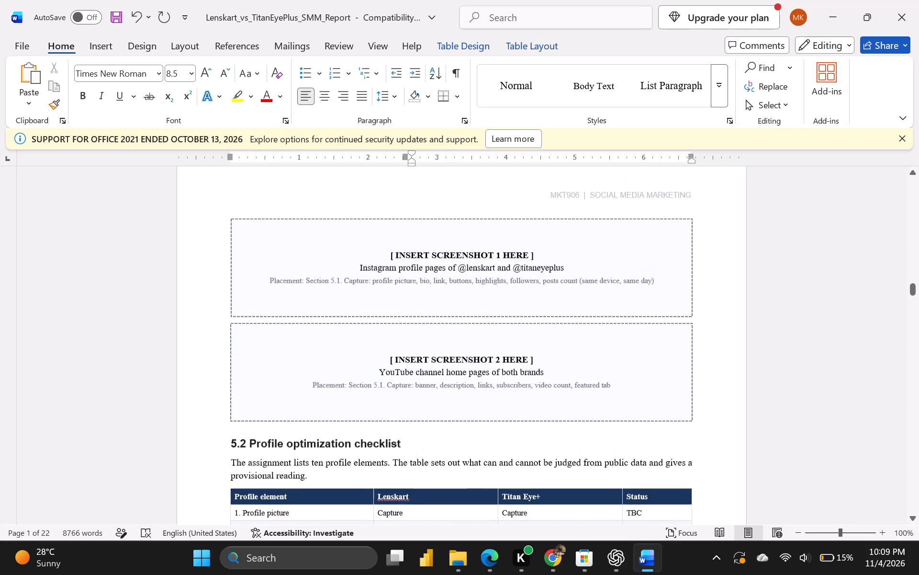
scroll(543, 363, up, 3)
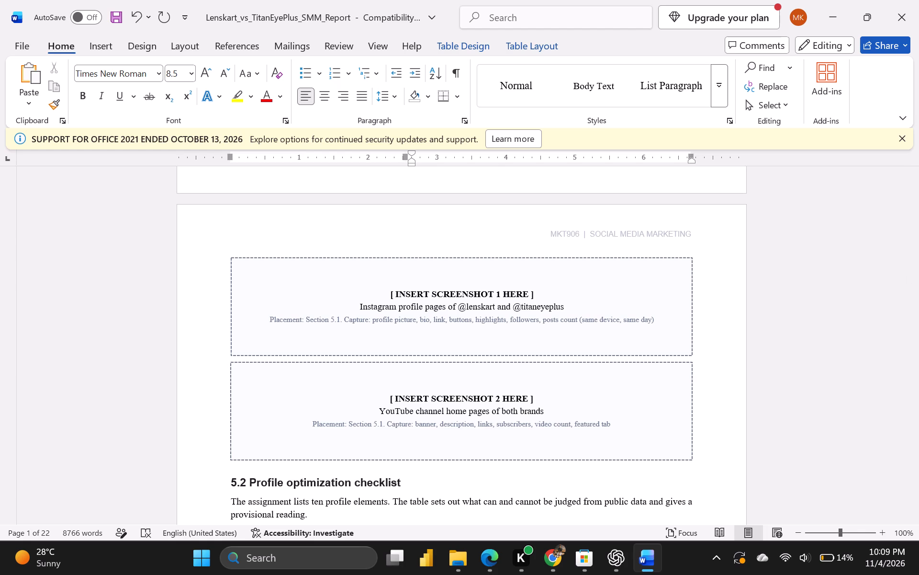
scroll(543, 363, up, 1)
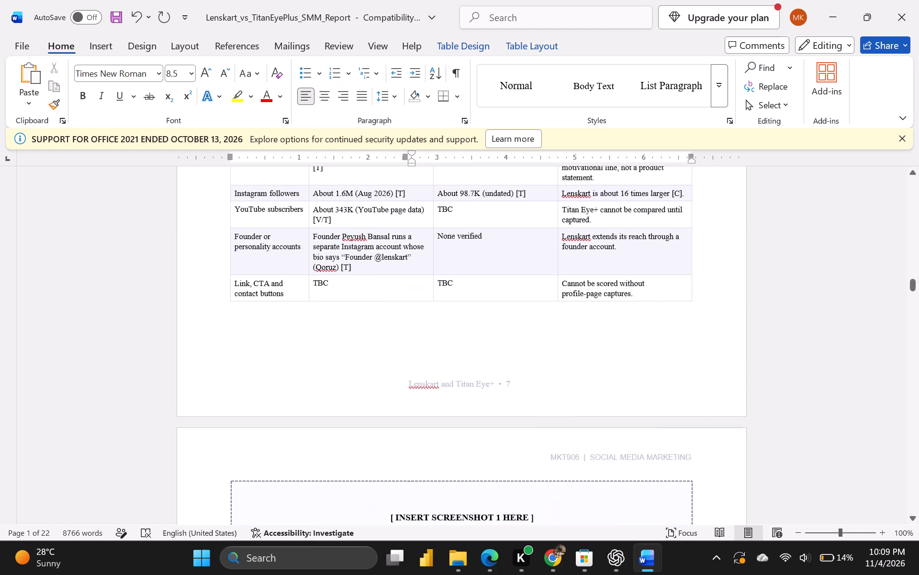
scroll(543, 363, up, 1)
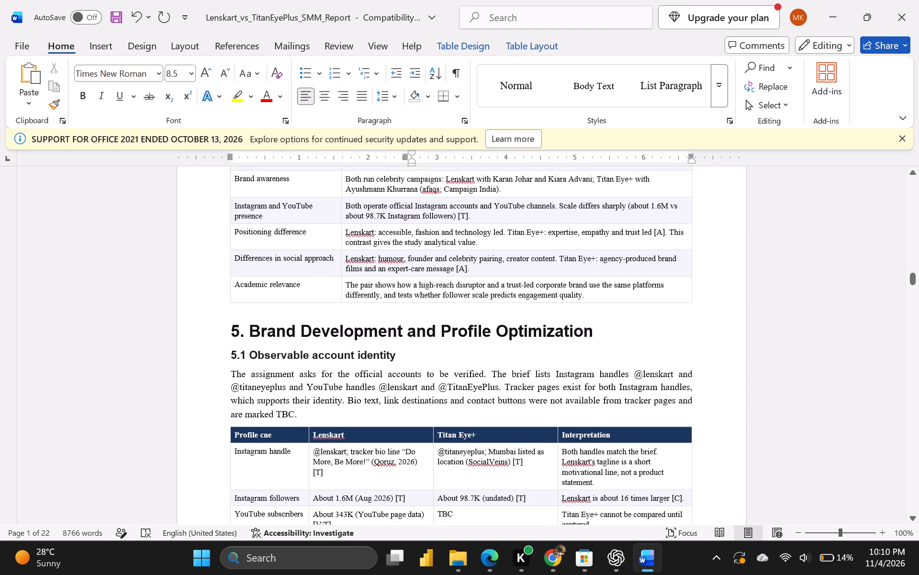
scroll(543, 363, up, 1)
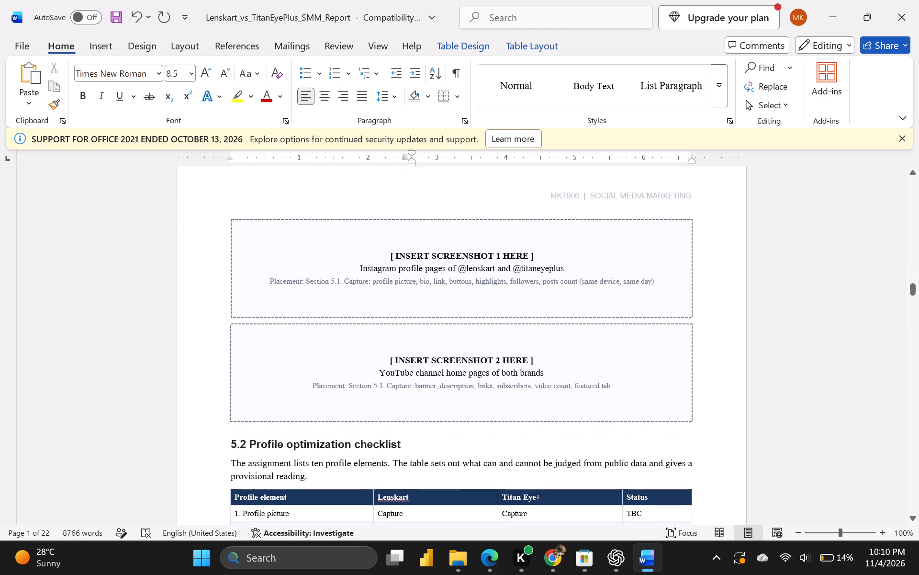
scroll(543, 363, up, 1)
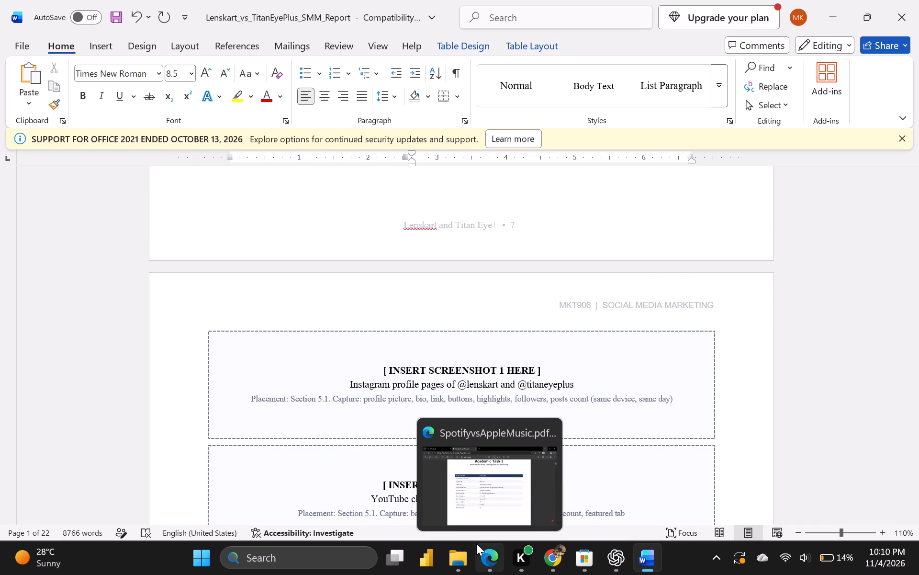
Switch to Chrome, open Instagram in a new tab and decline its notifications request.
click(551, 560)
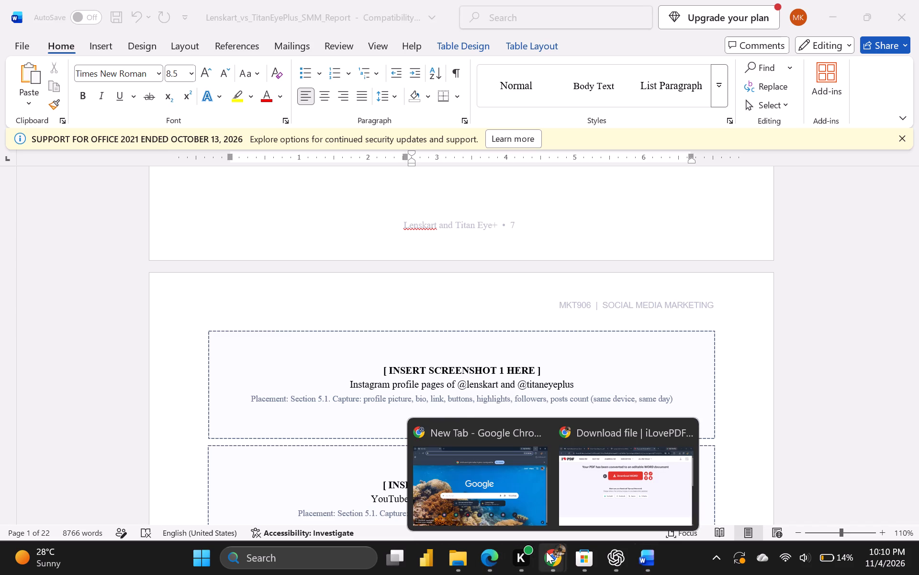
click(553, 552)
click(588, 503)
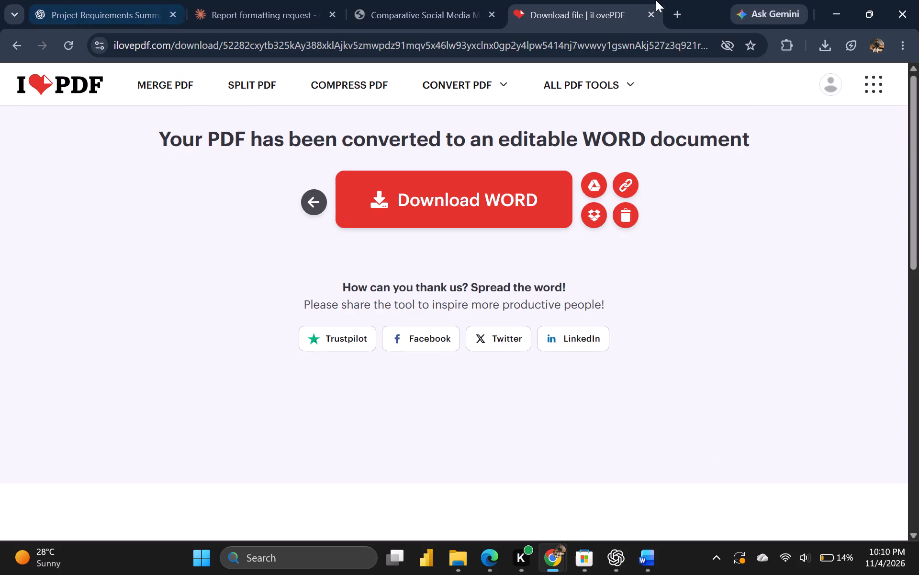
click(676, 19)
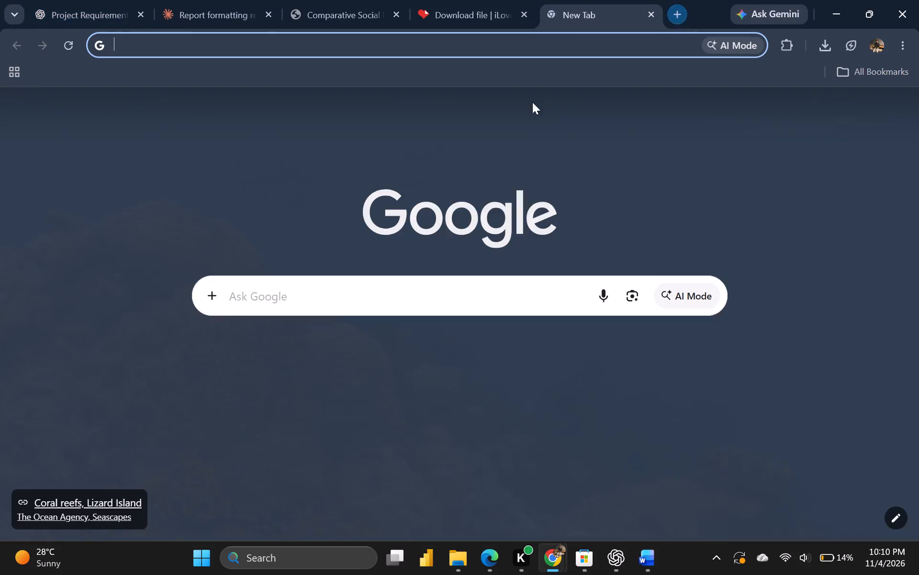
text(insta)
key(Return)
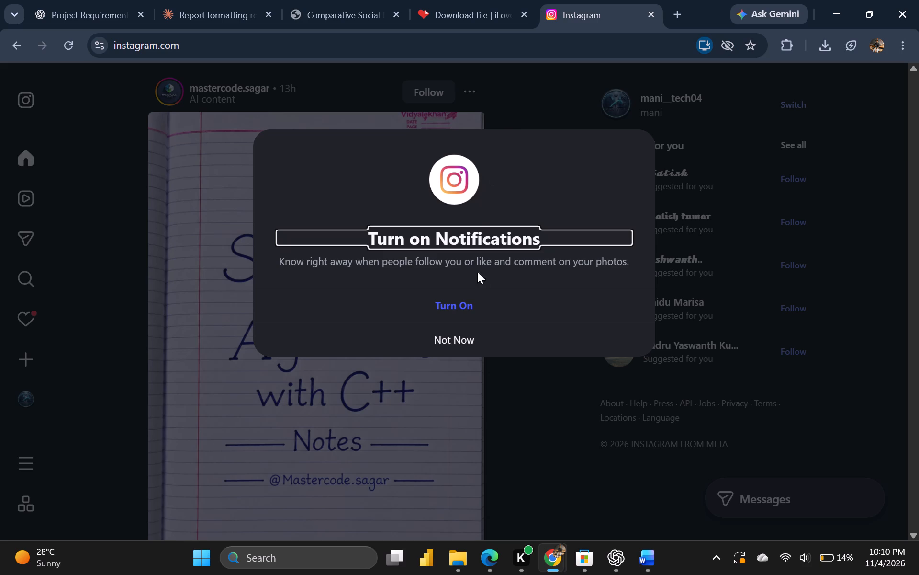
click(459, 330)
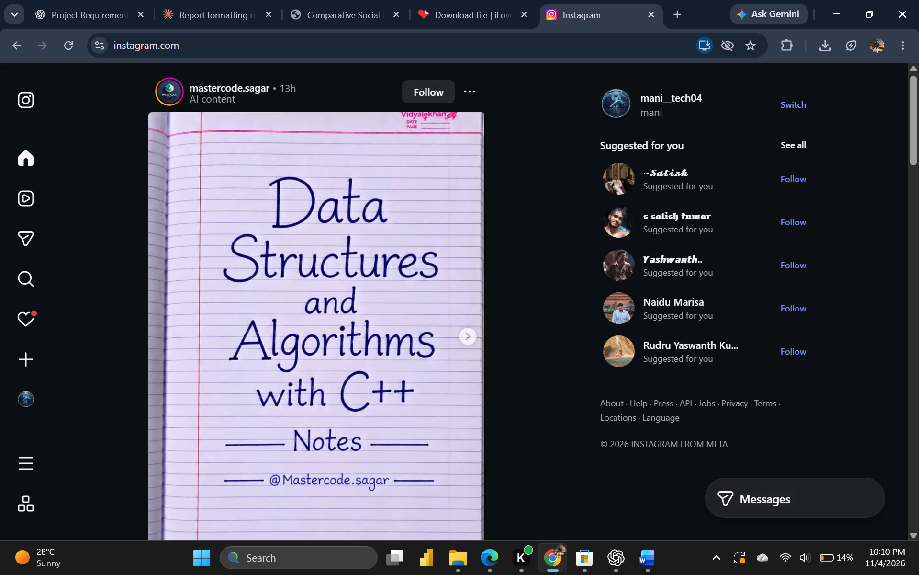
Search Instagram for "lenskart" and open the brand's main verified profile, lenskart.
click(38, 277)
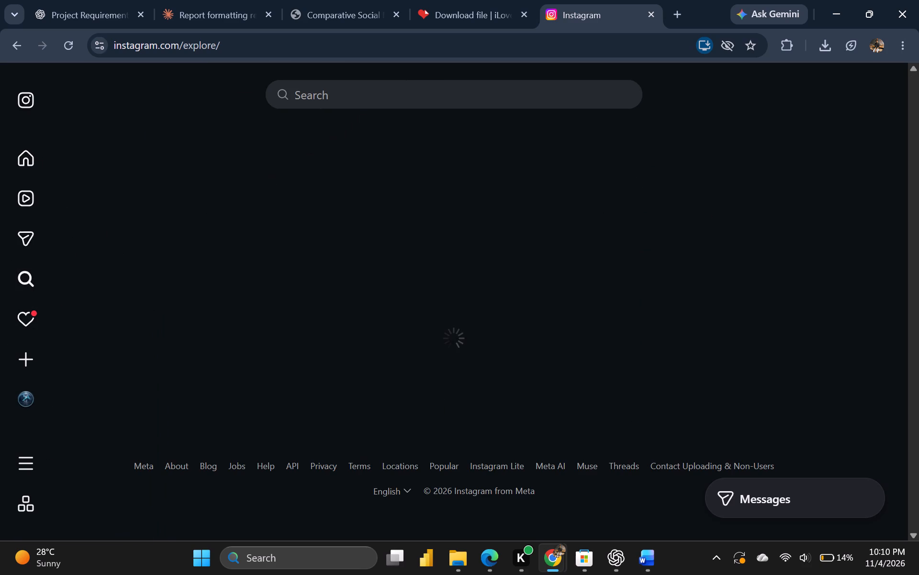
click(371, 101)
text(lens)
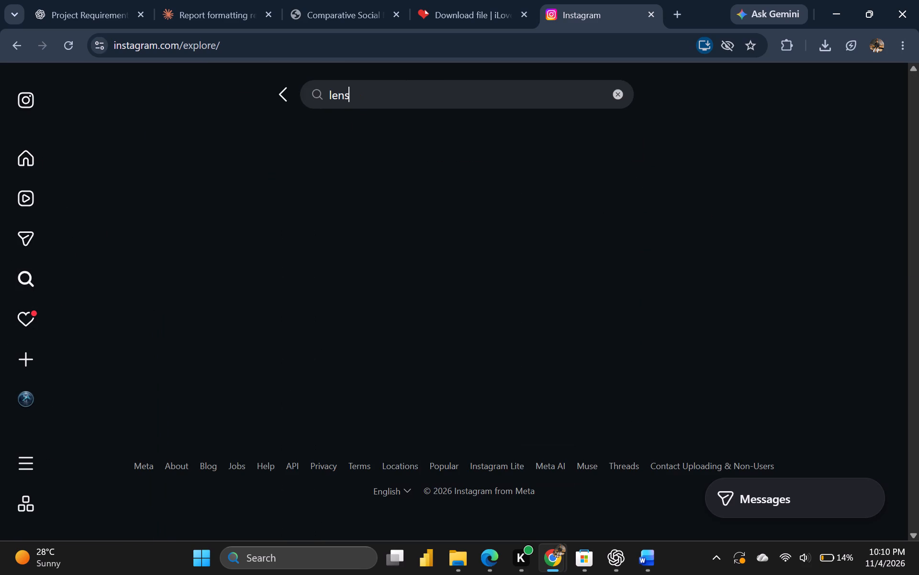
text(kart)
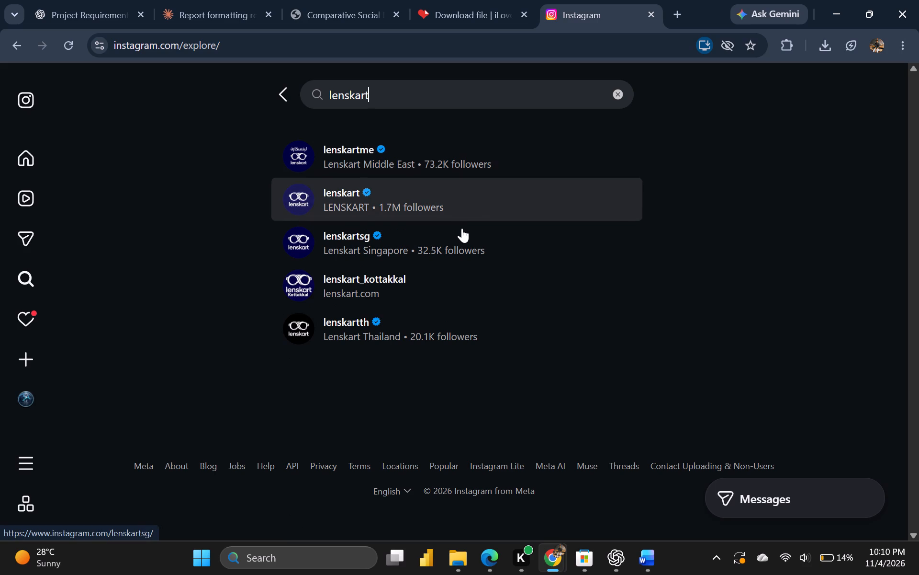
click(352, 197)
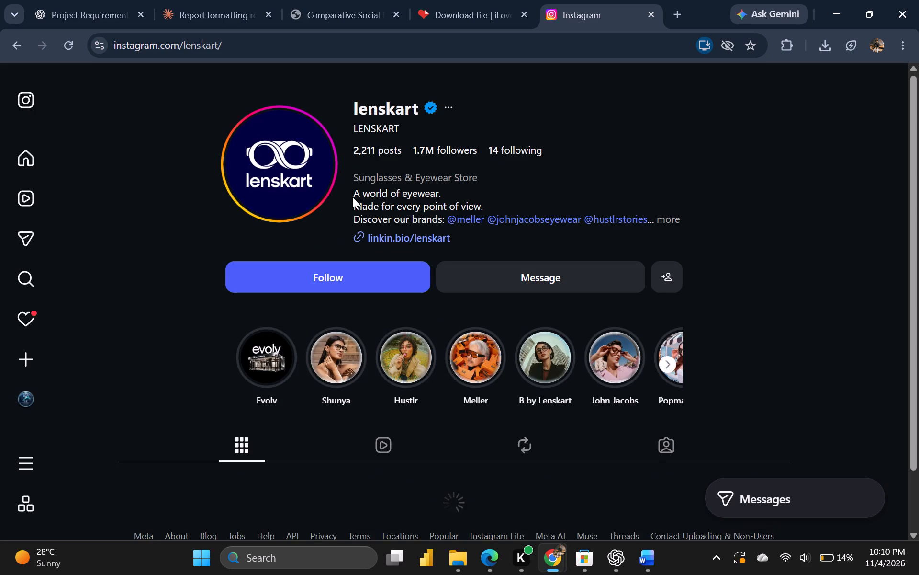
Look over the Lenskart Instagram profile's header, highlights and latest posts.
scroll(422, 375, down, 3)
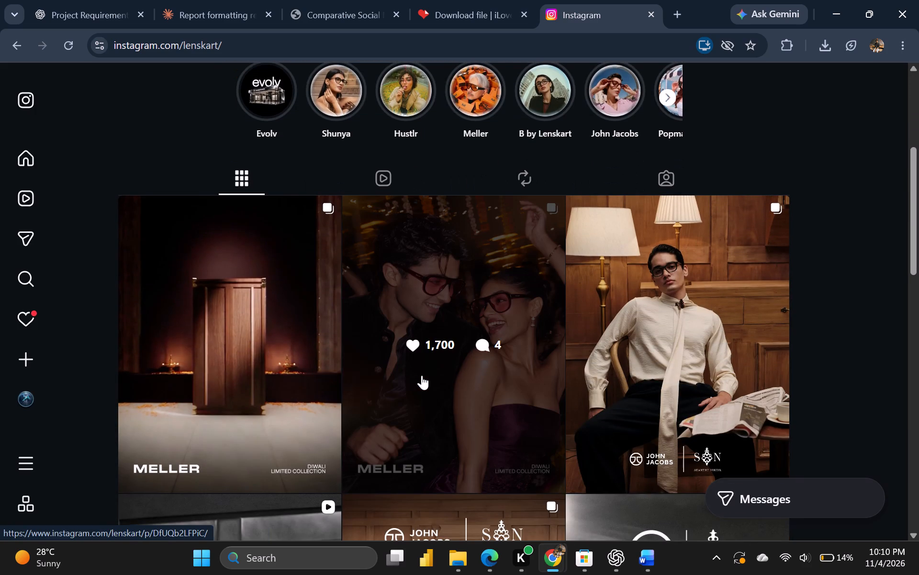
scroll(422, 375, up, 1)
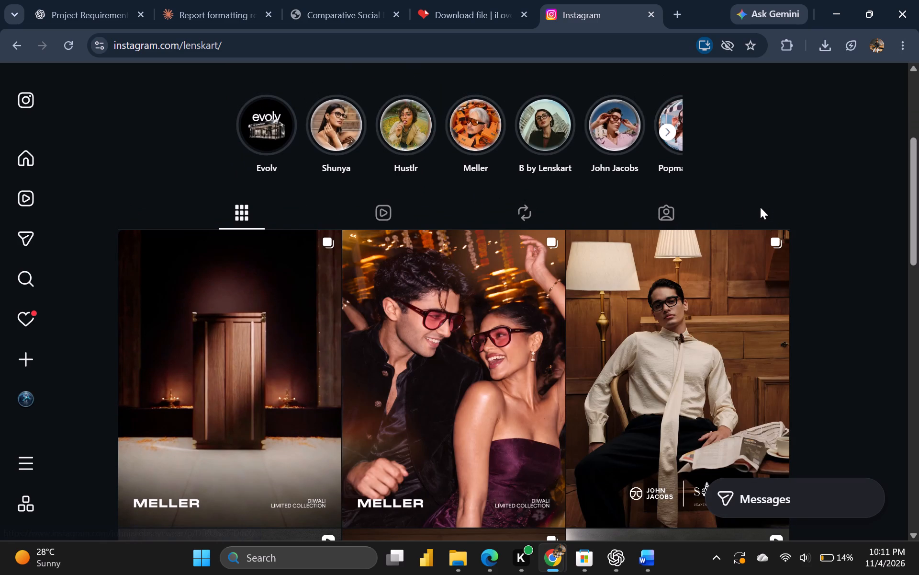
scroll(719, 196, up, 4)
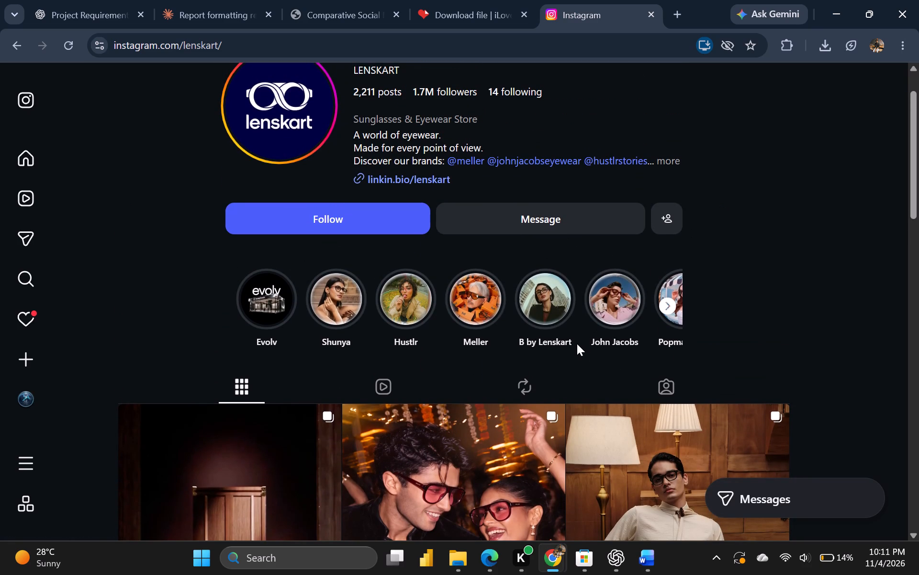
Switch to Chrome and look over the Lenskart Instagram profile's header, bio and story highlights.
scroll(577, 344, right, 1)
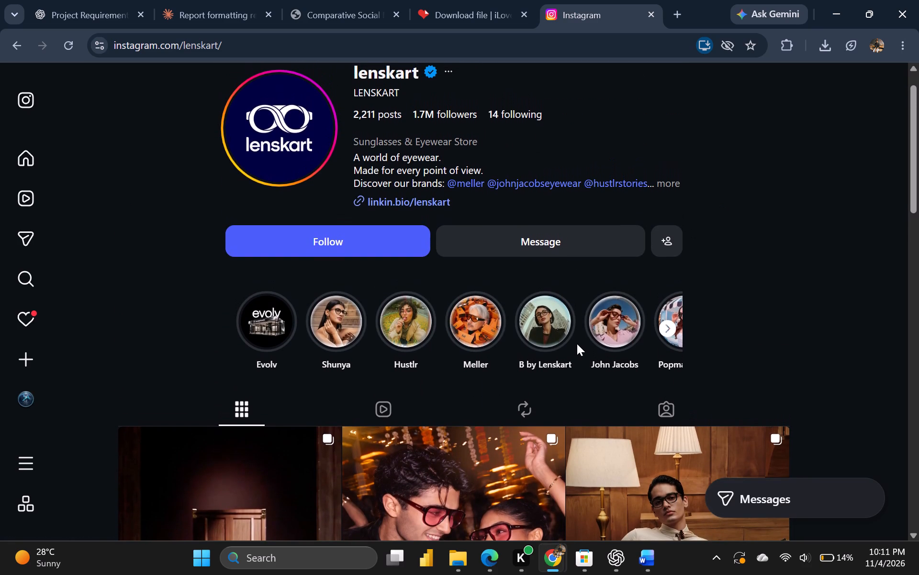
Capture a full-screen screenshot of the Lenskart Instagram profile showing the profile picture, follower counts, bio, link and story highlights.
scroll(577, 344, right, 2)
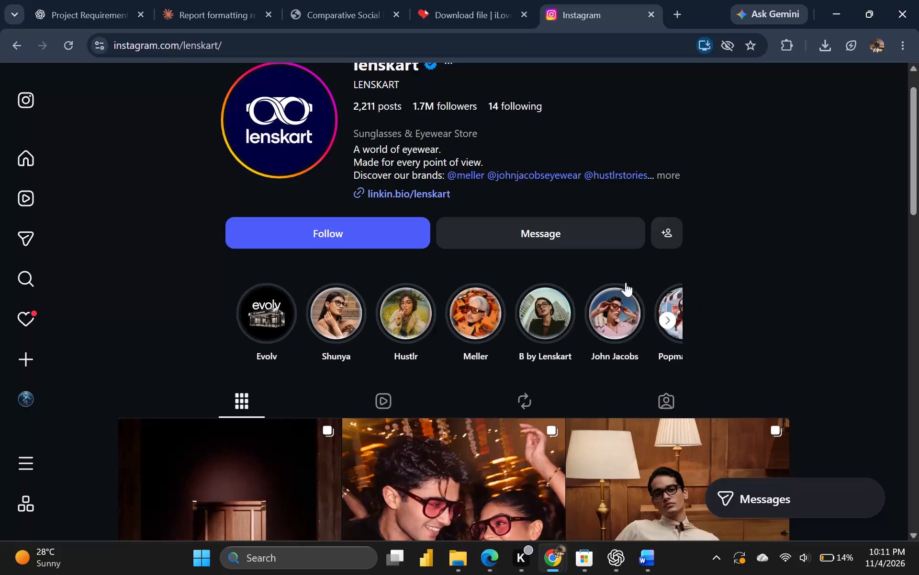
scroll(597, 294, up, 1)
scroll(597, 294, down, 1)
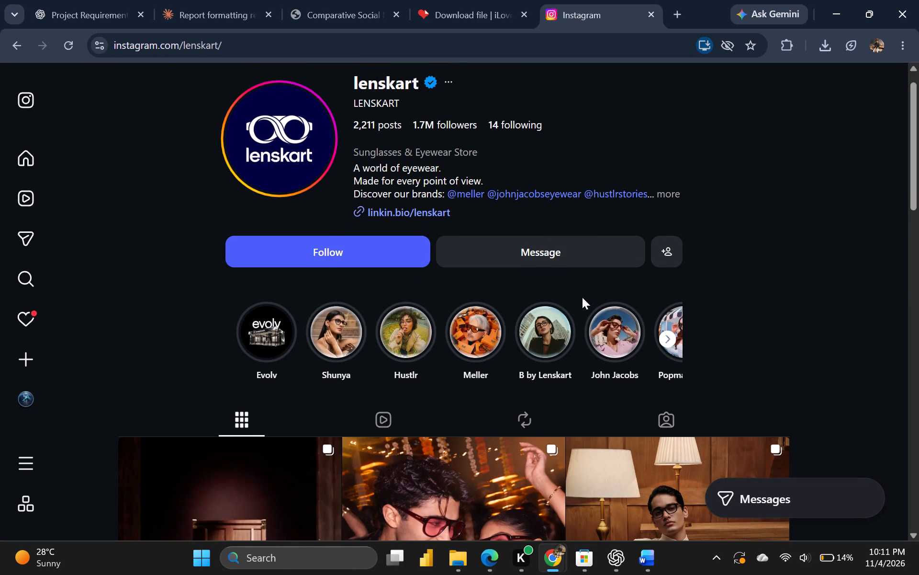
scroll(582, 297, down, 1)
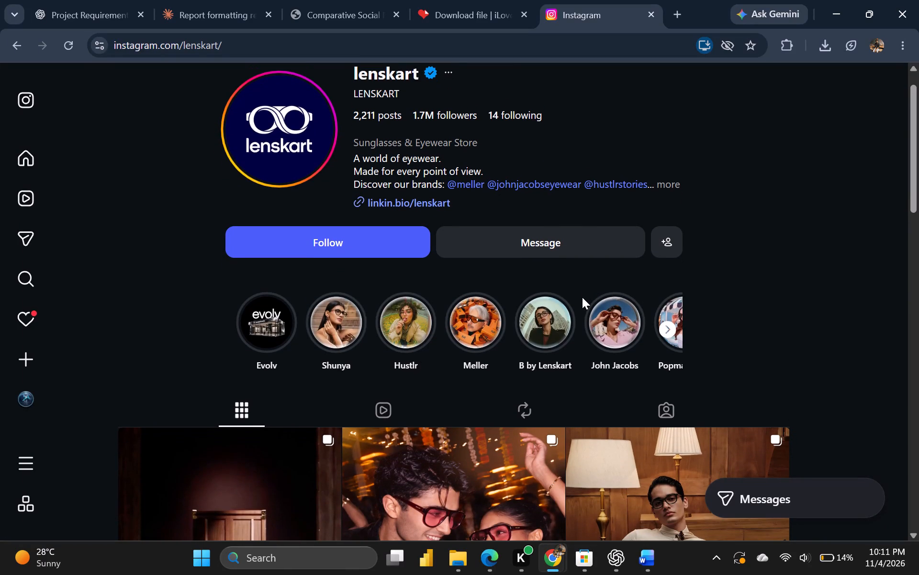
scroll(582, 297, down, 3)
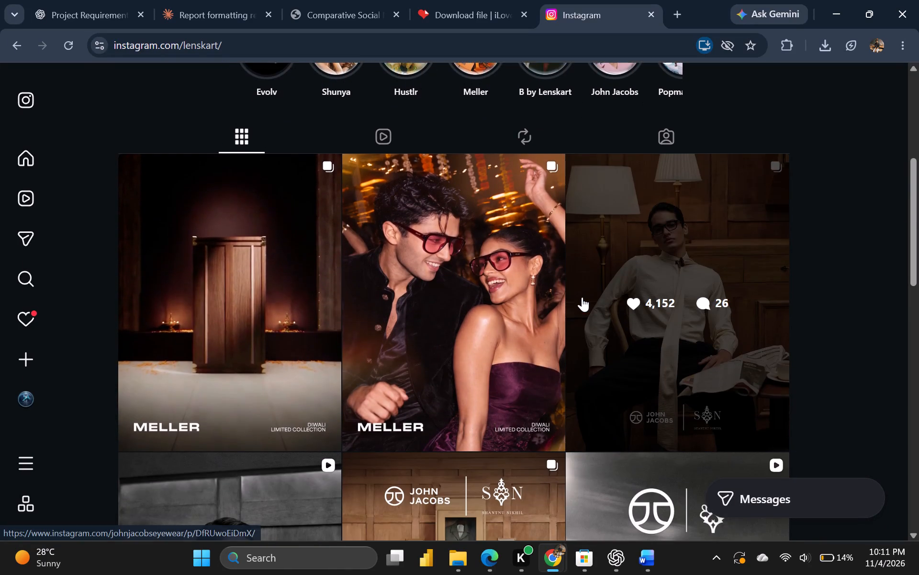
scroll(582, 297, down, 2)
scroll(582, 297, up, 1)
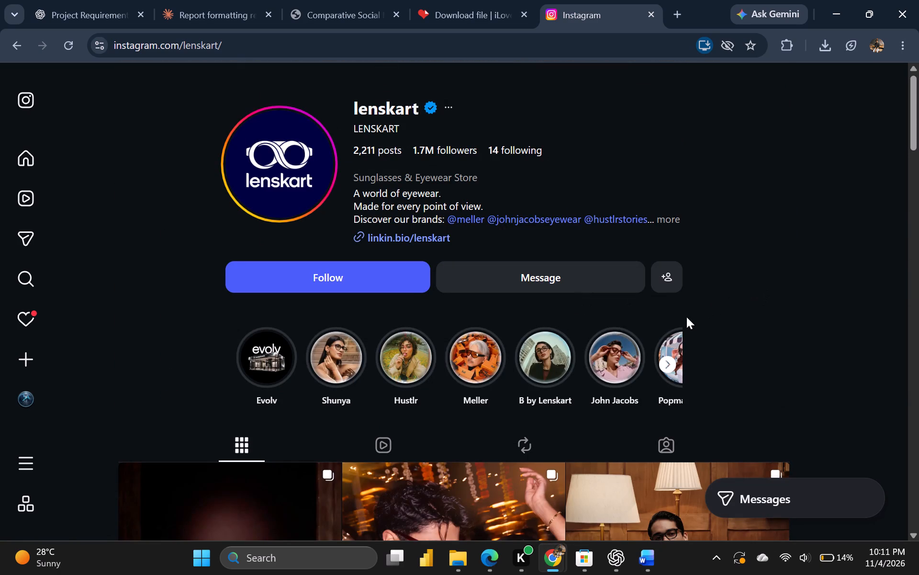
scroll(617, 314, down, 1)
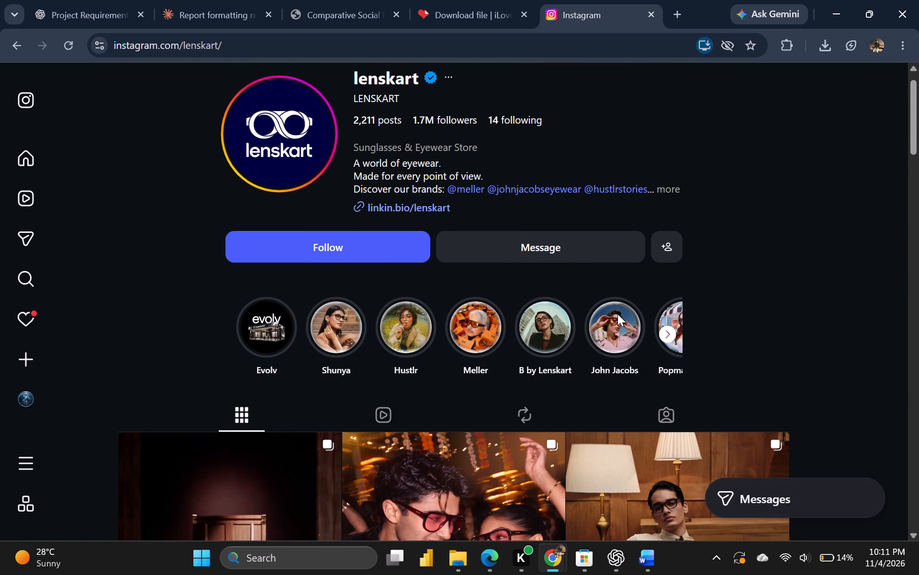
scroll(617, 314, right, 2)
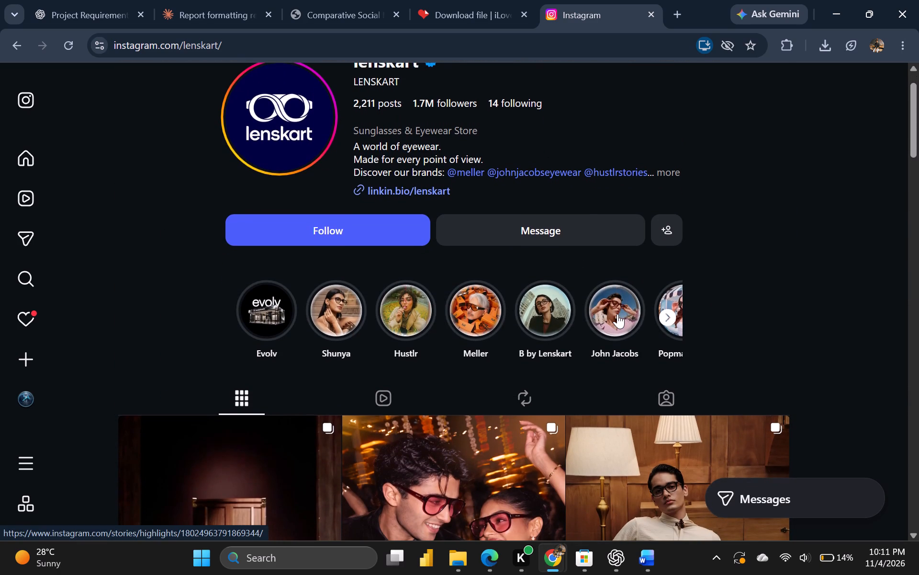
key(super+Print)
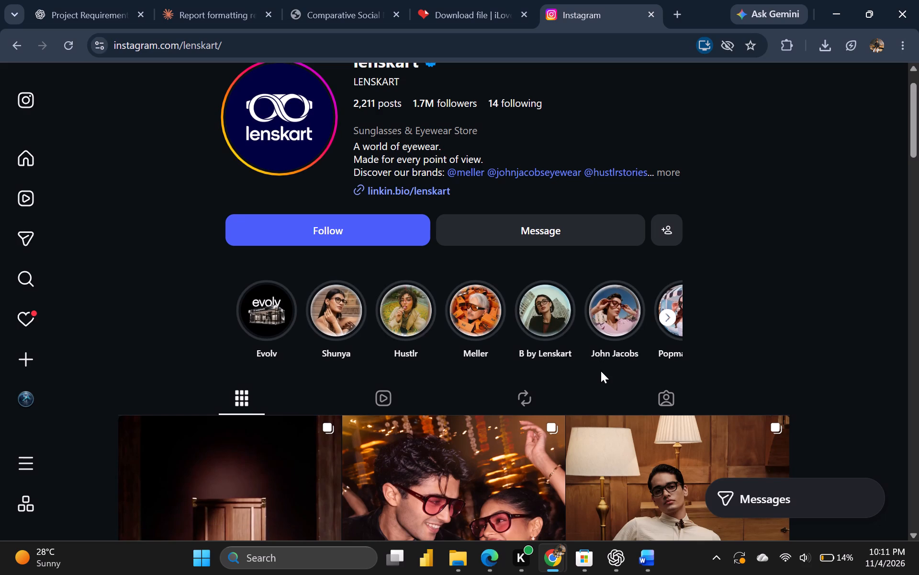
scroll(601, 371, down, 1)
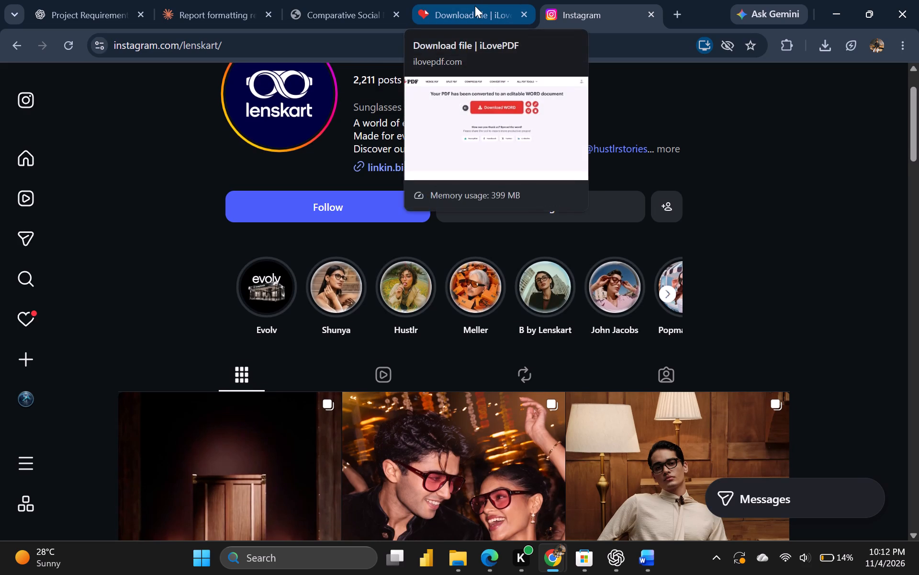
Switch back to Word and paste the Lenskart profile capture into the Screenshot 1 placeholder box.
click(833, 11)
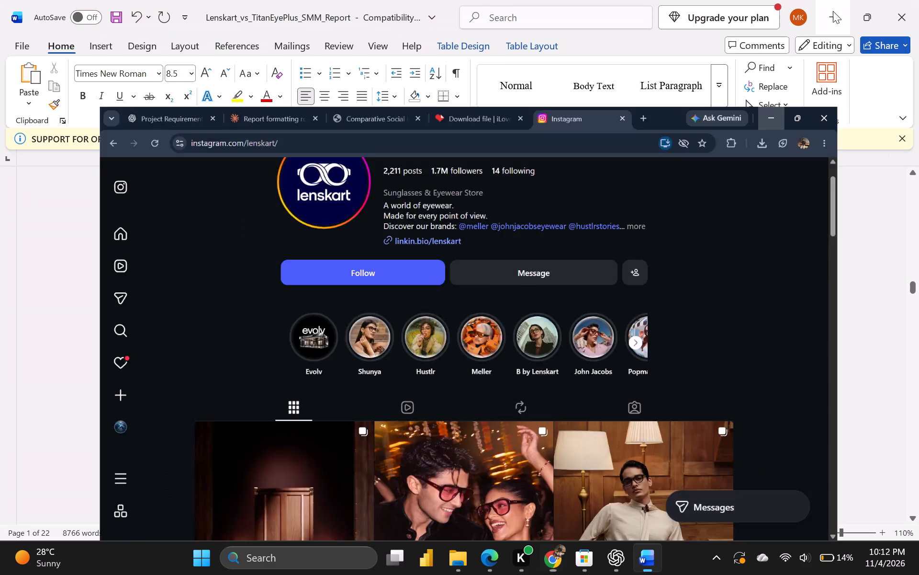
click(254, 342)
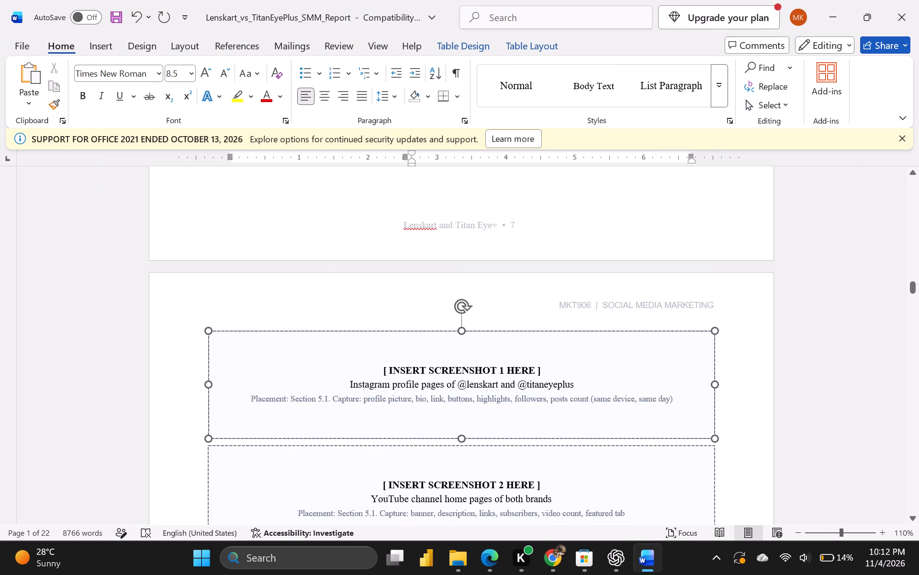
key(ctrl+v)
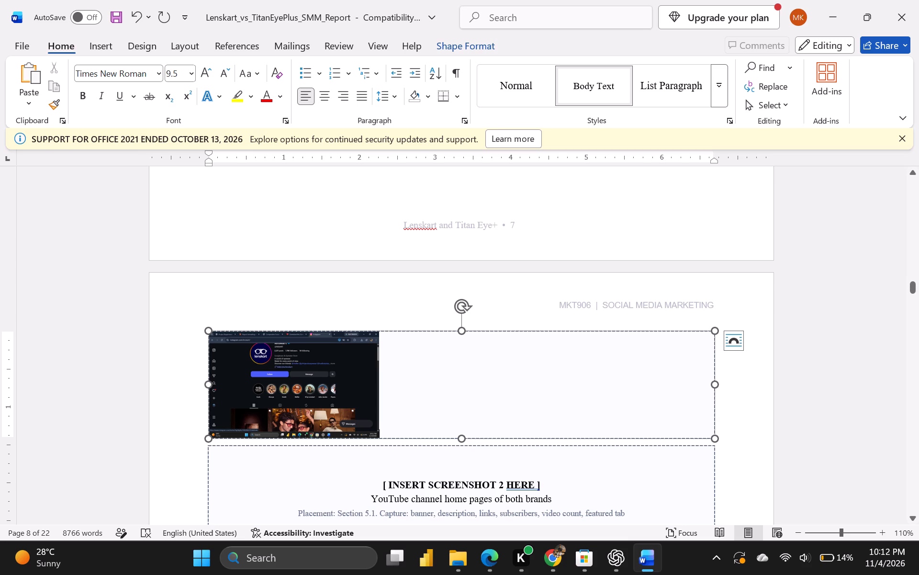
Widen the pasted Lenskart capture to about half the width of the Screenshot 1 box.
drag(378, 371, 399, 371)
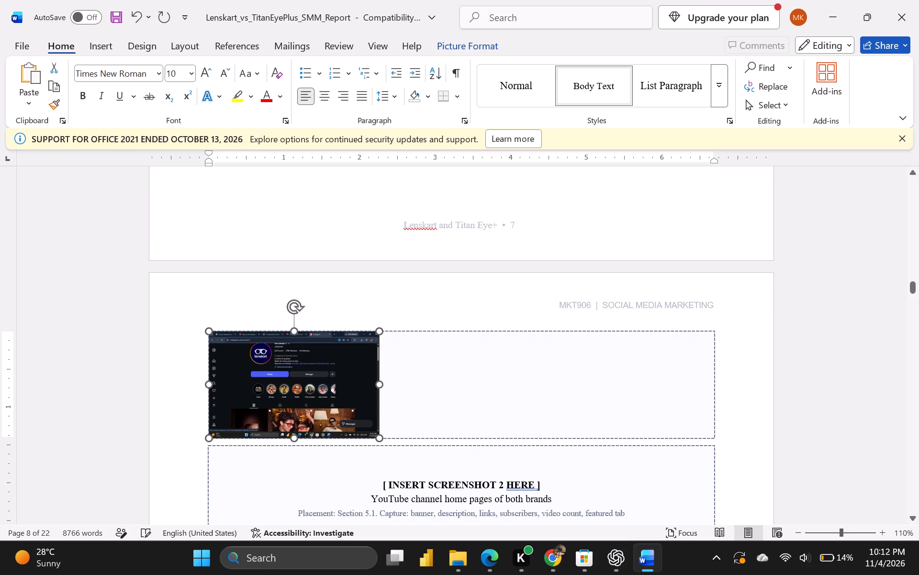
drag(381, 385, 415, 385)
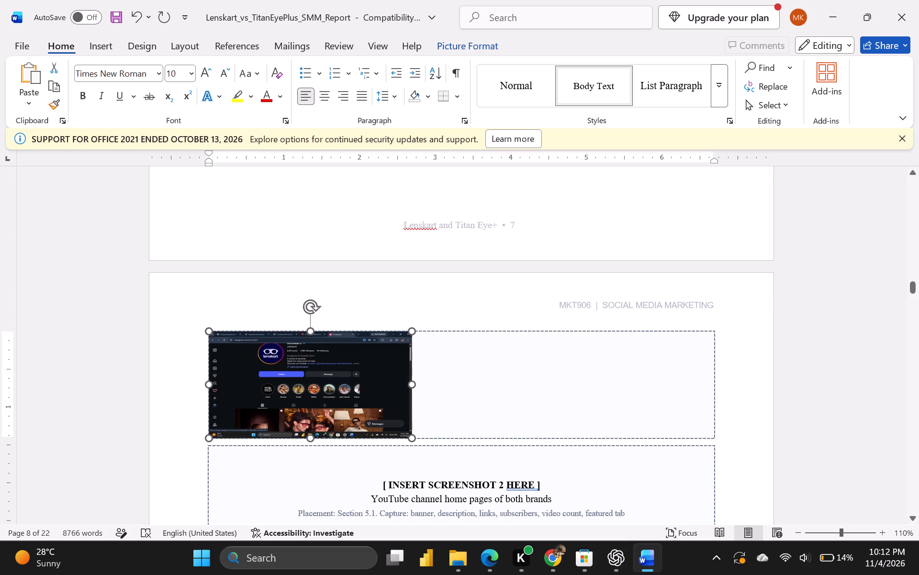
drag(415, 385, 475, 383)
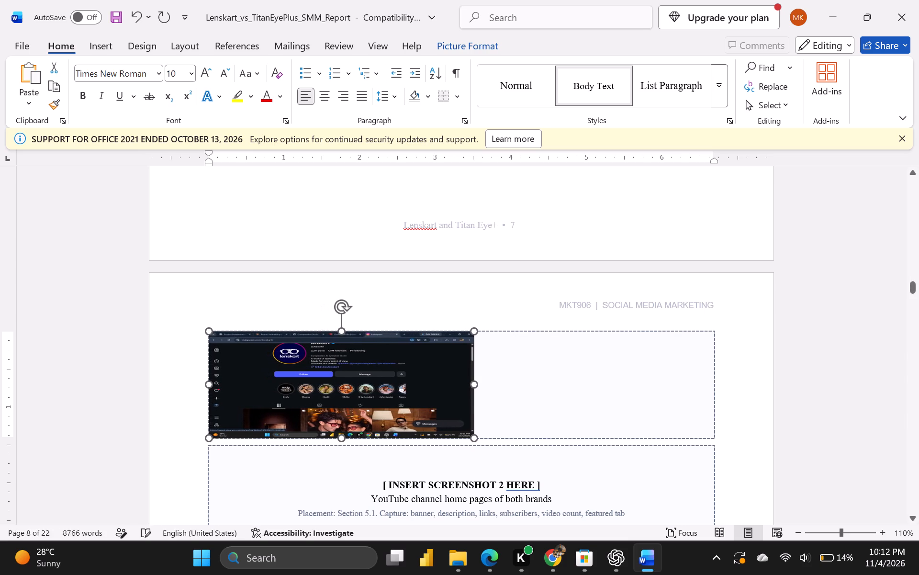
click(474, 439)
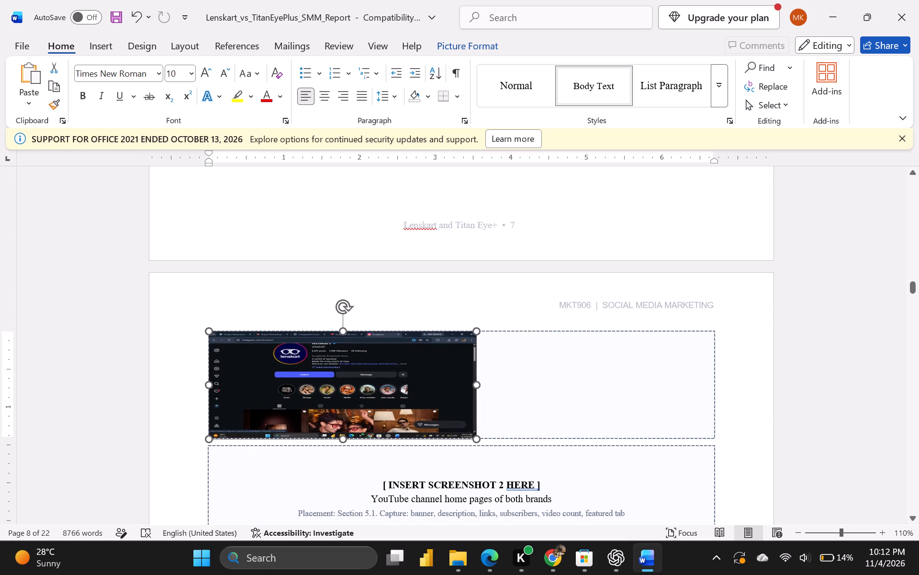
Enlarge the Screenshot 1 placeholder box to about twice its height, keeping it about as wide as the text area.
click(693, 421)
drag(718, 438, 710, 528)
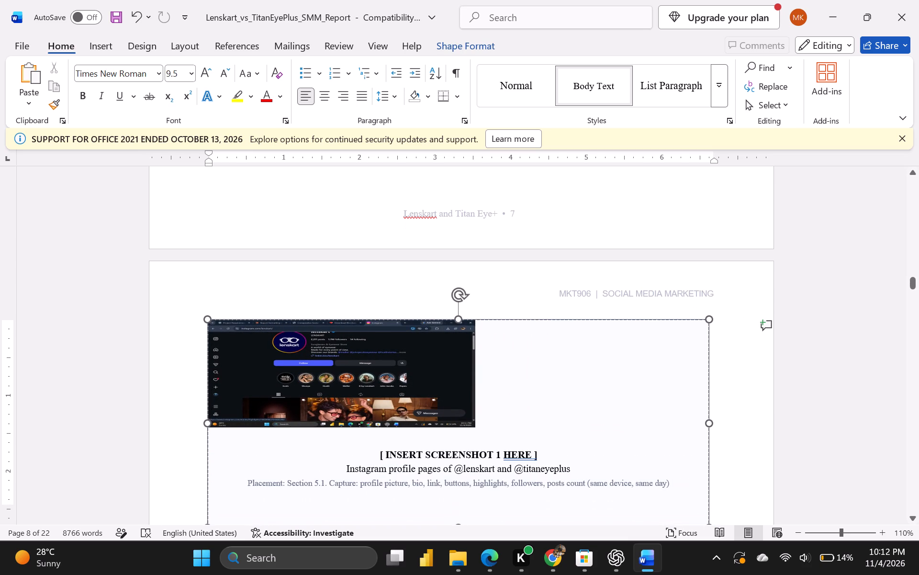
drag(710, 528, 704, 516)
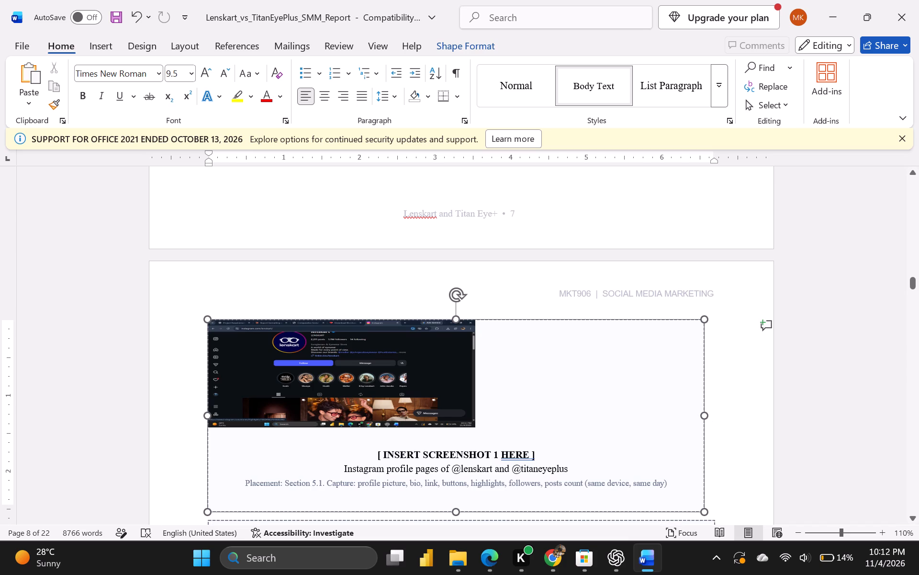
drag(704, 516, 713, 526)
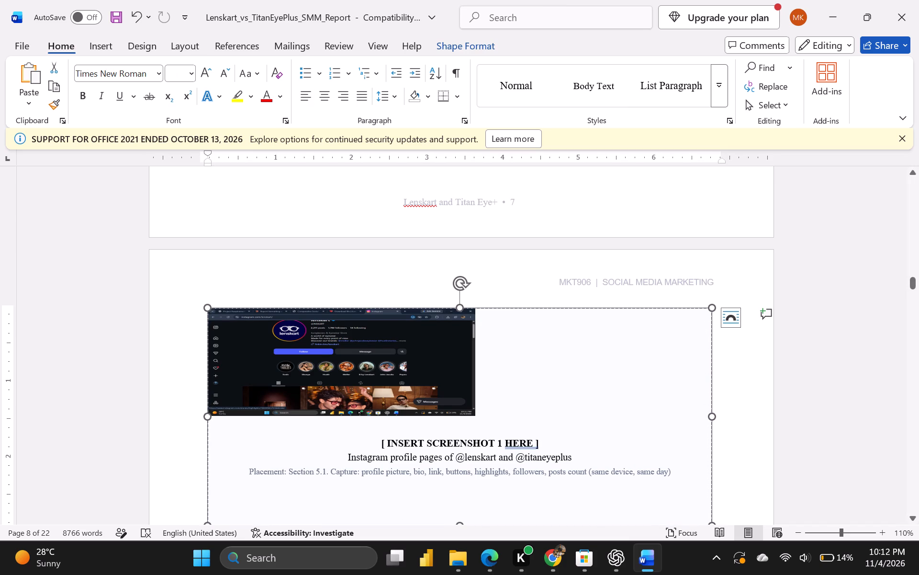
Enlarge the Lenskart capture until it nearly fills the width and height of the Screenshot 1 box.
click(455, 405)
drag(477, 416, 477, 441)
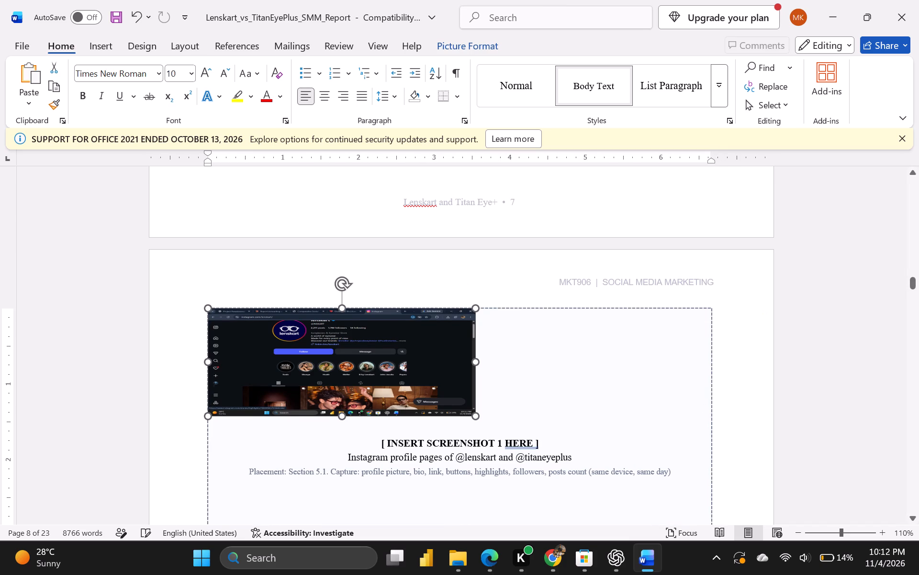
drag(477, 441, 486, 483)
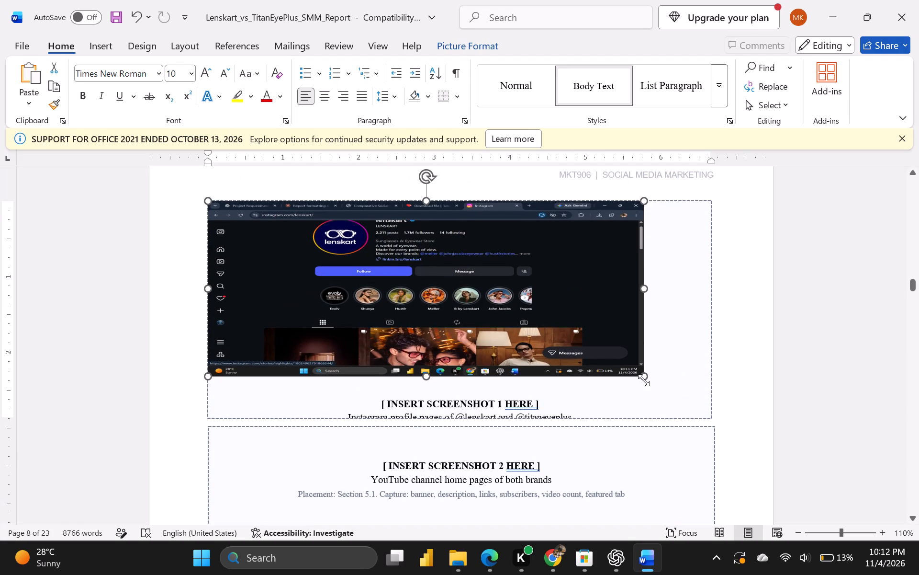
drag(644, 379, 595, 404)
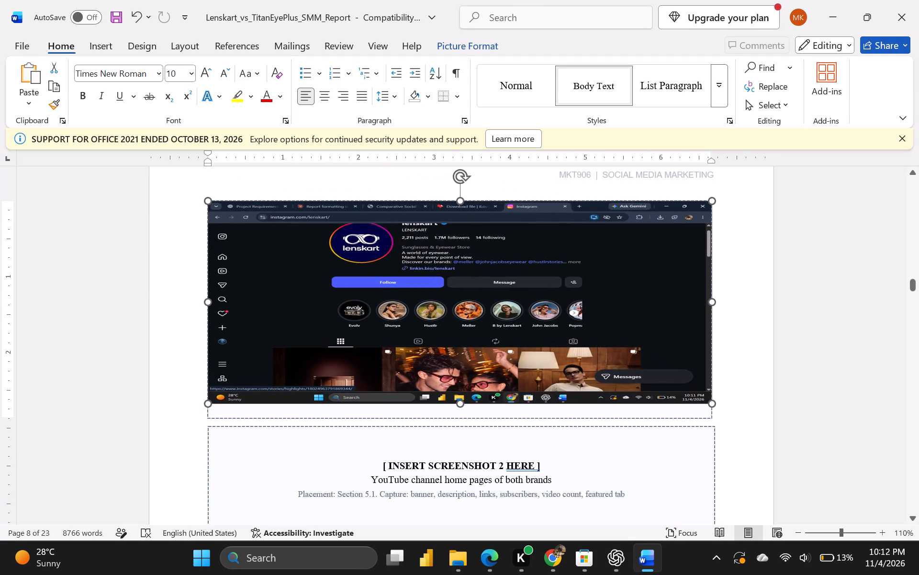
drag(595, 404, 656, 391)
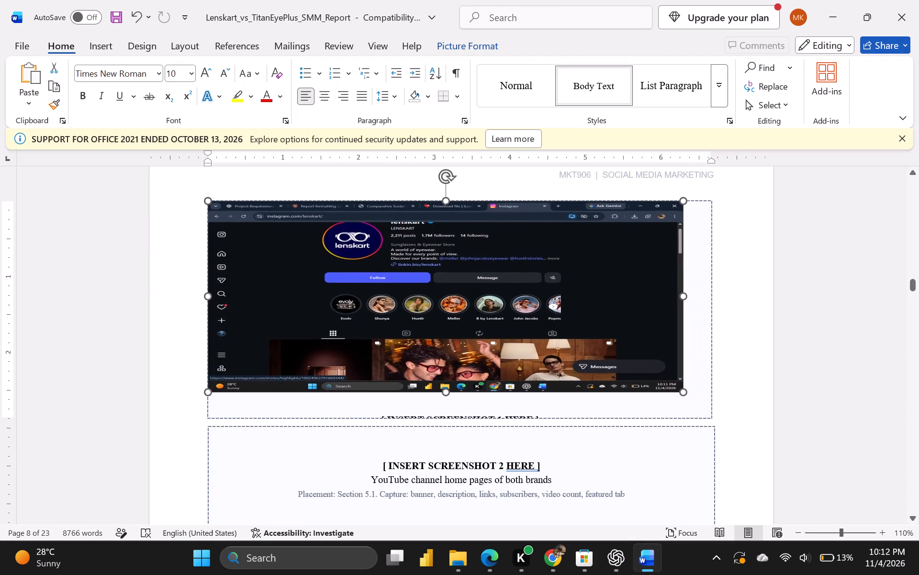
drag(656, 391, 682, 386)
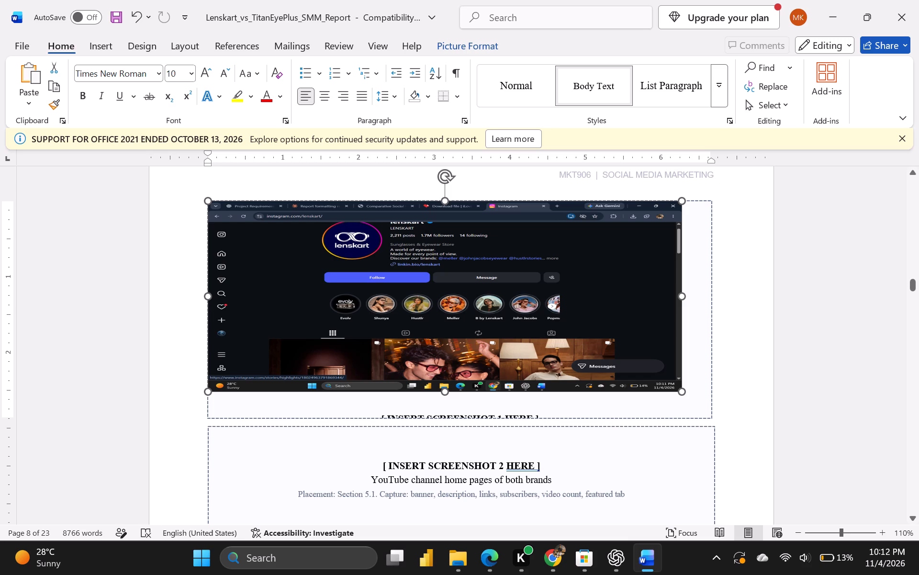
Narrow the Lenskart capture to just over half the box's width and stretch its height to the box's bottom edge.
drag(684, 297, 594, 308)
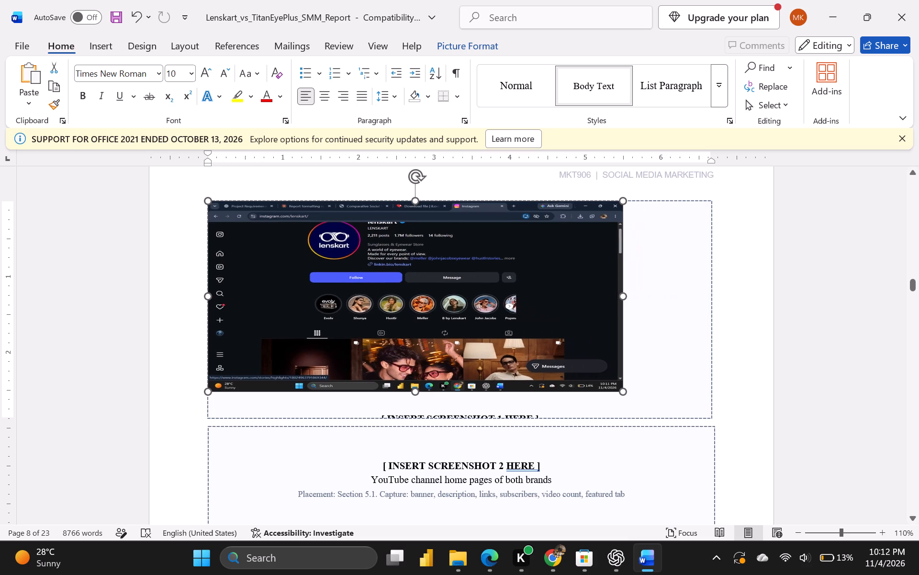
drag(594, 308, 515, 310)
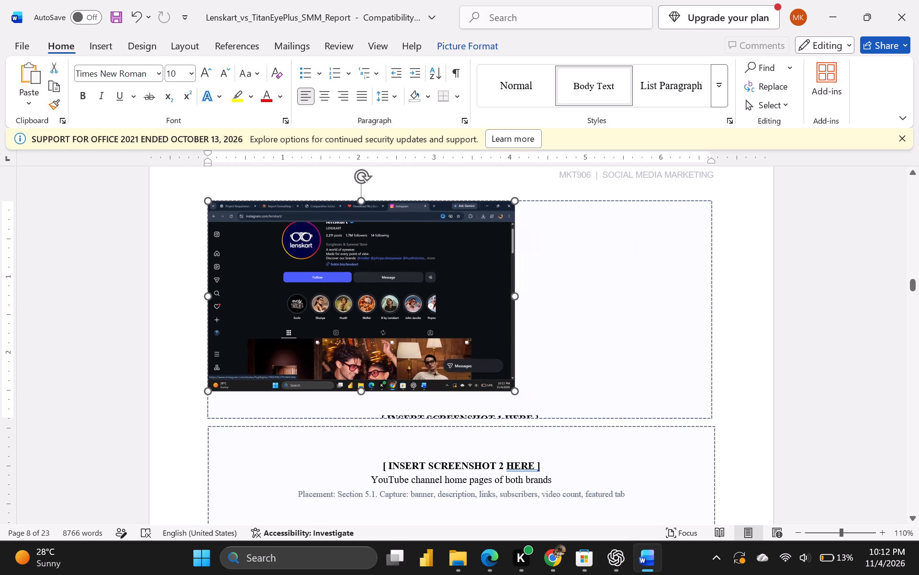
drag(360, 393, 361, 411)
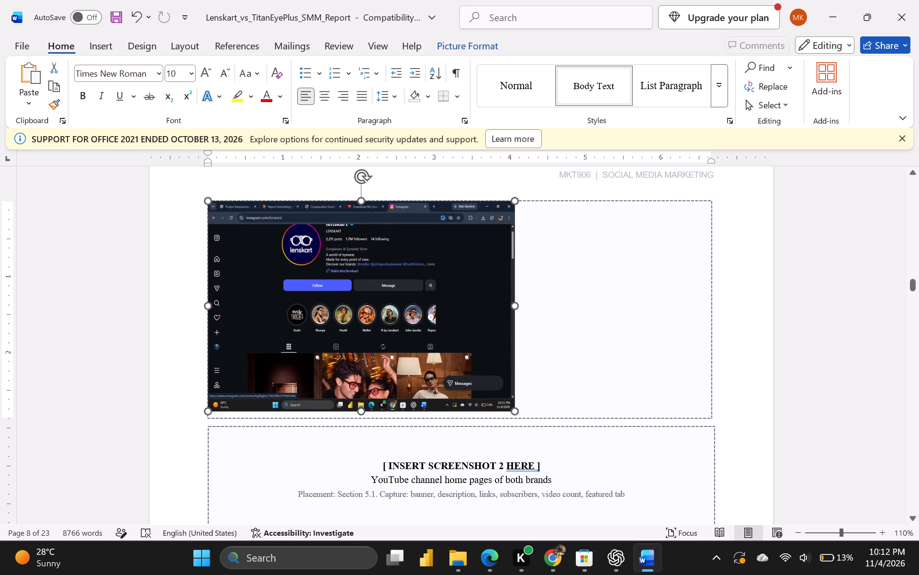
drag(361, 411, 363, 415)
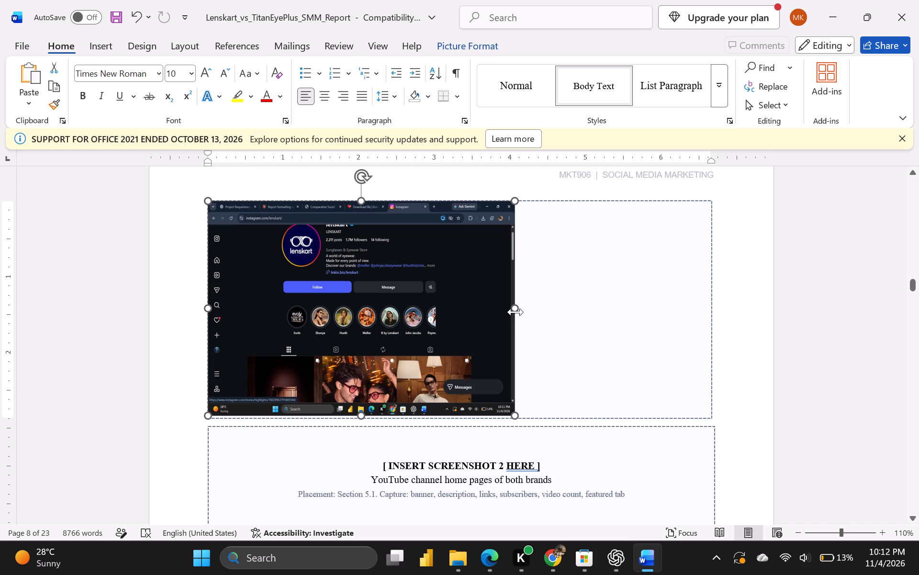
drag(515, 309, 493, 310)
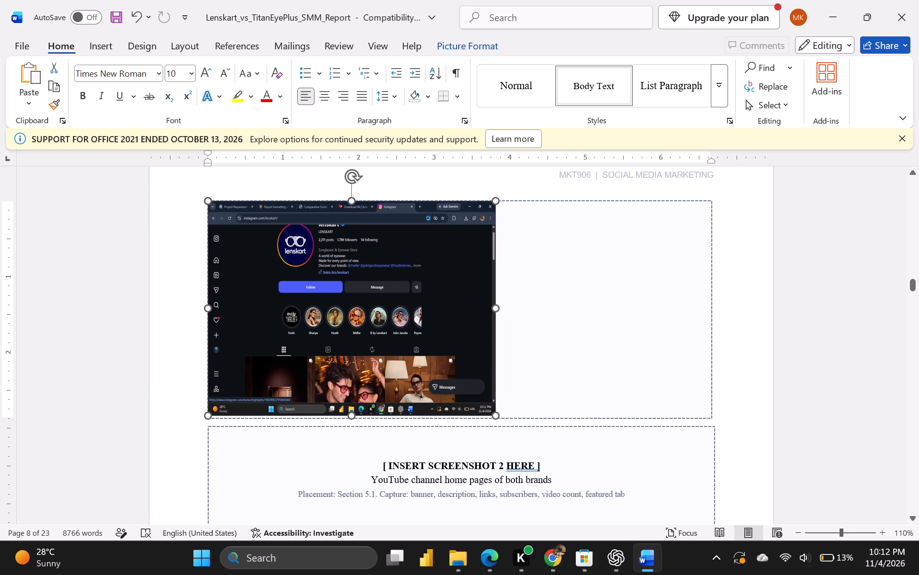
drag(493, 310, 489, 317)
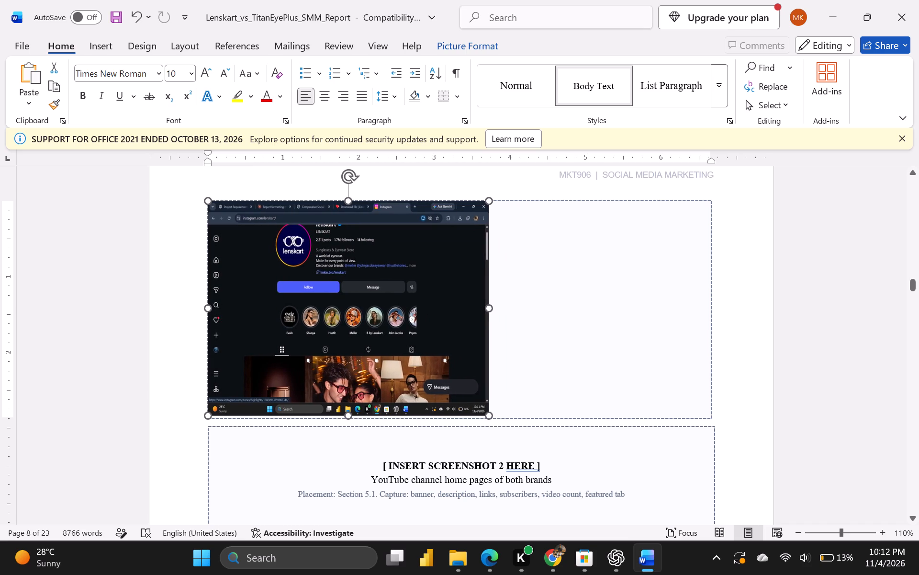
drag(489, 317, 490, 317)
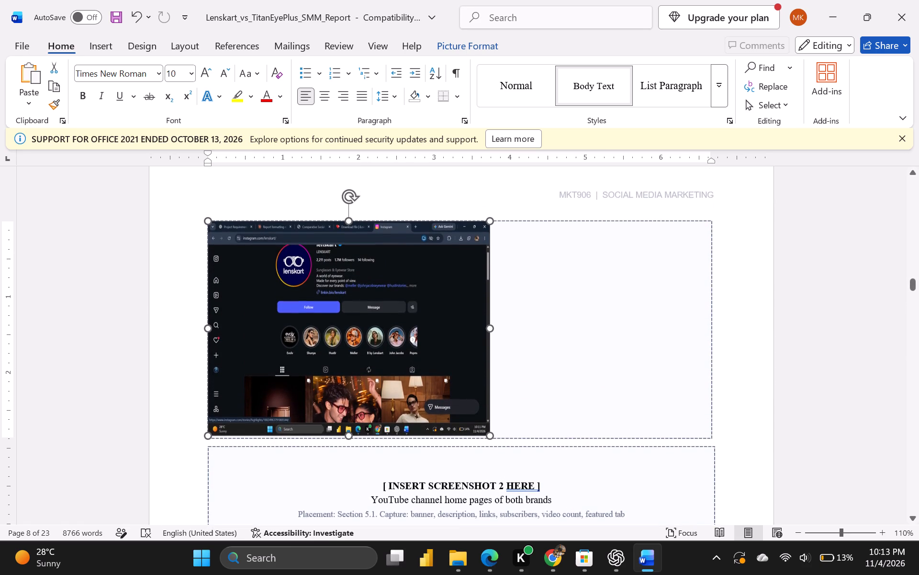
Widen the Lenskart capture so that it spans the full width of the Screenshot 1 box.
drag(488, 331, 601, 322)
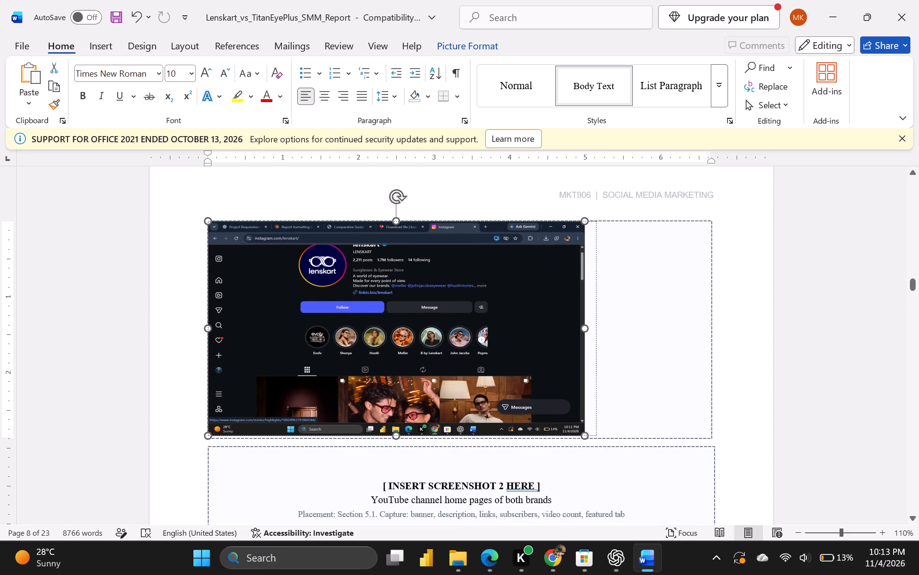
drag(601, 322, 716, 332)
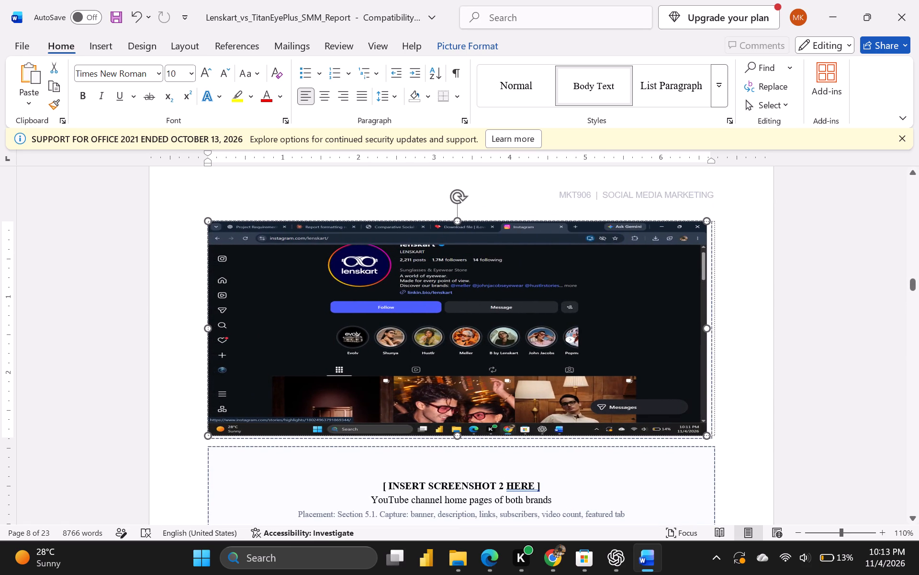
drag(716, 332, 717, 333)
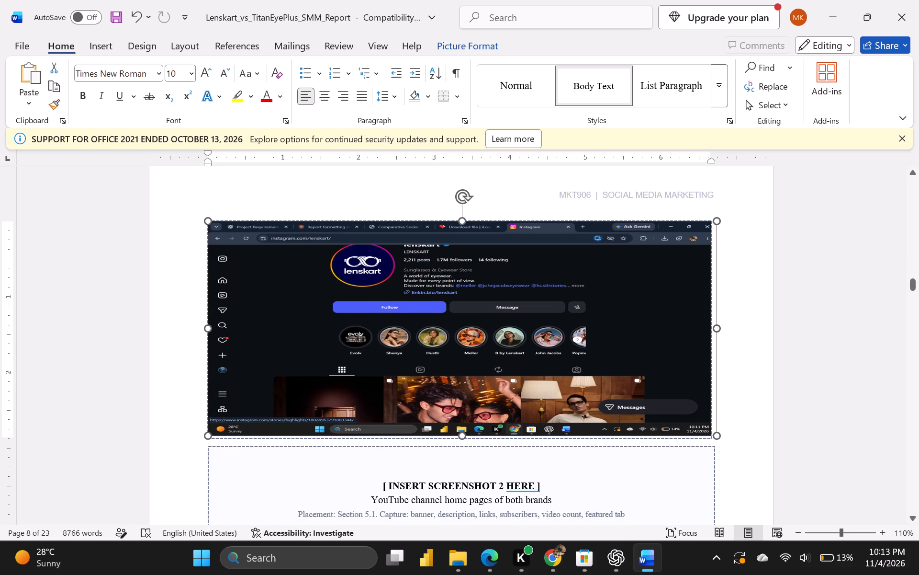
click(466, 437)
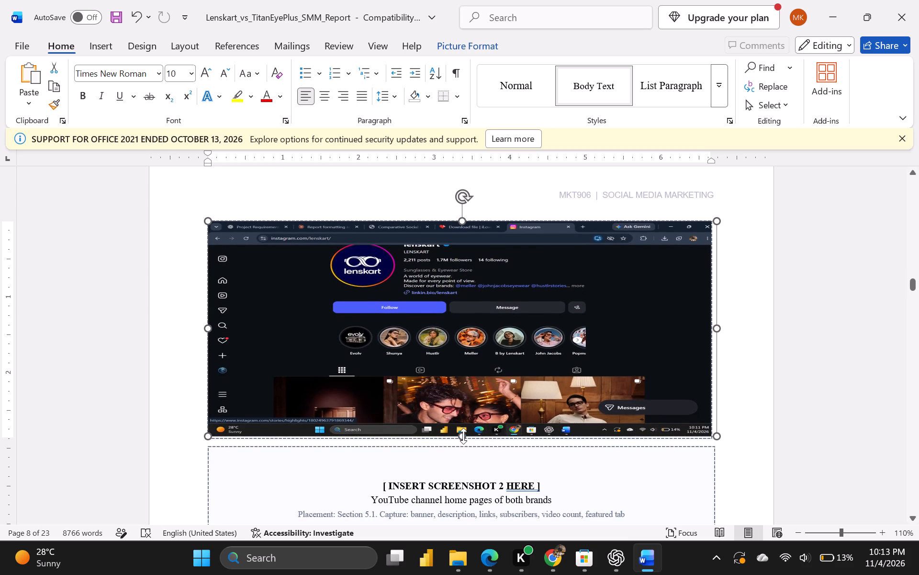
Stretch the Lenskart capture's height slightly downward until it fully covers the bottom edge of the Screenshot 1 box.
drag(463, 438, 463, 440)
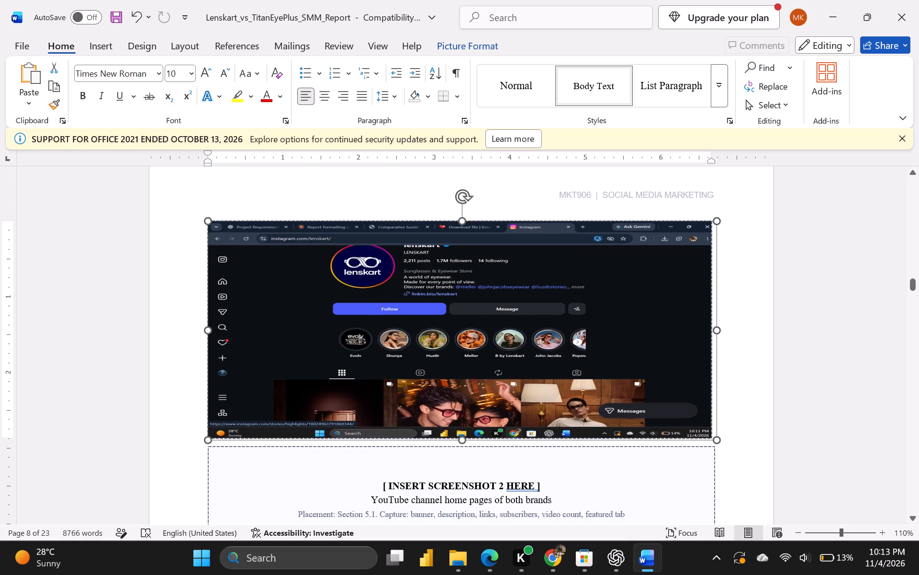
drag(463, 440, 463, 444)
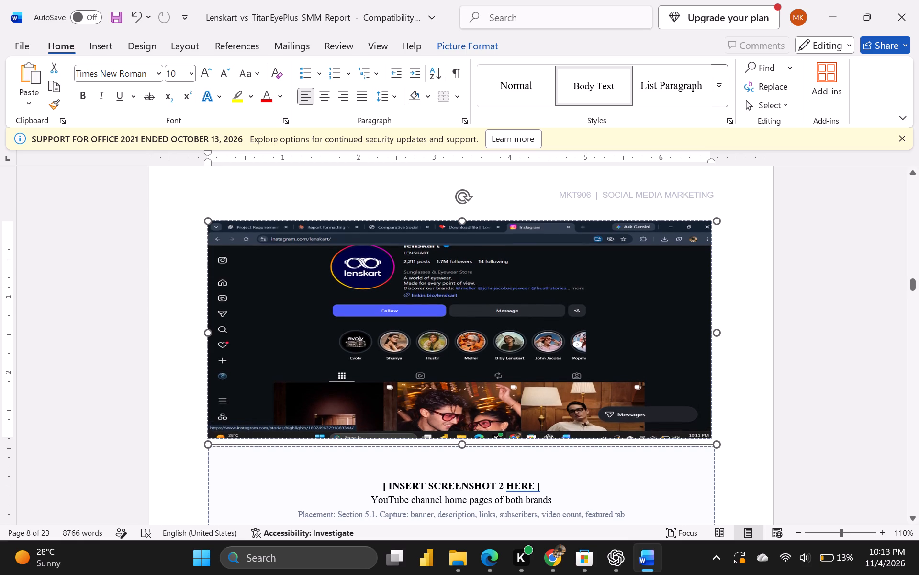
drag(463, 444, 463, 444)
Enlarge the Screenshot 2 placeholder box to nearly twice its height and match its width to the Screenshot 1 box above.
scroll(610, 374, up, 1)
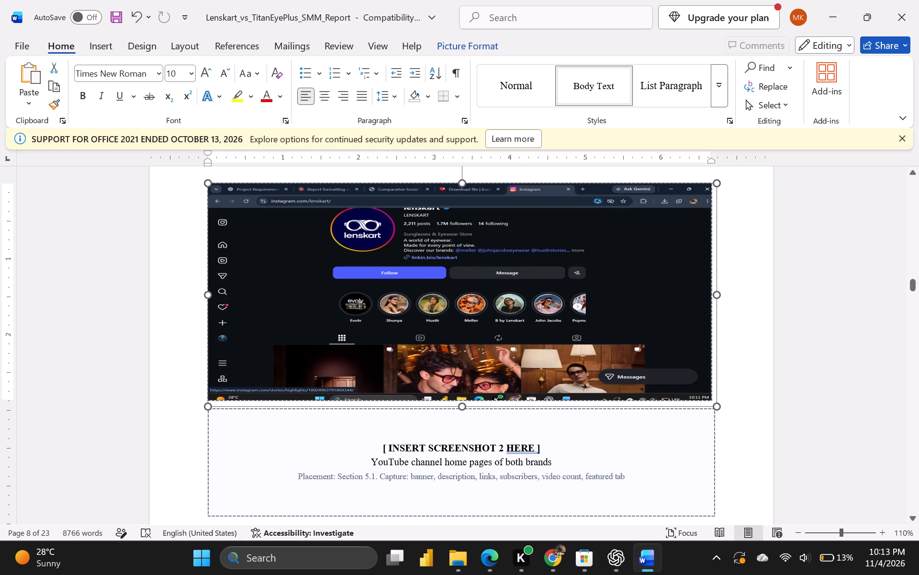
scroll(610, 374, right, 1)
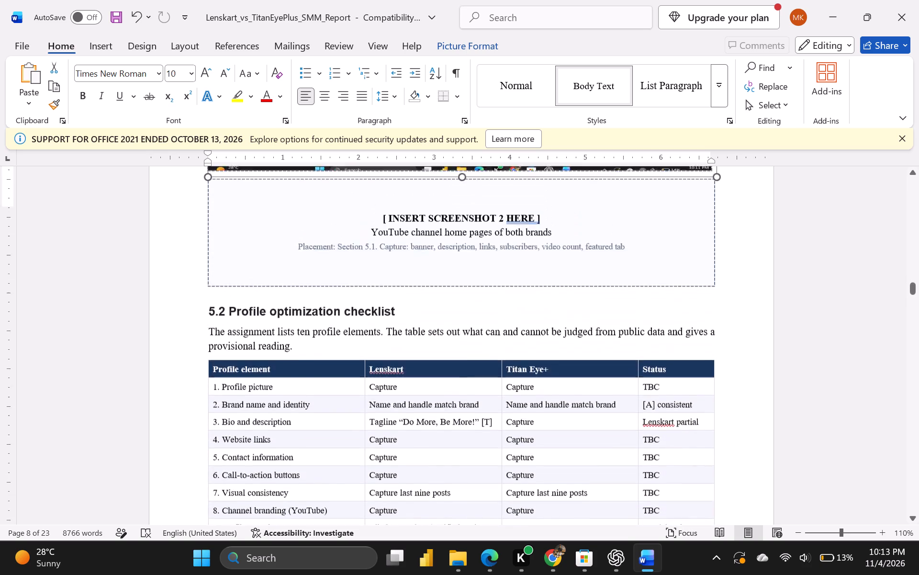
scroll(610, 374, right, 1)
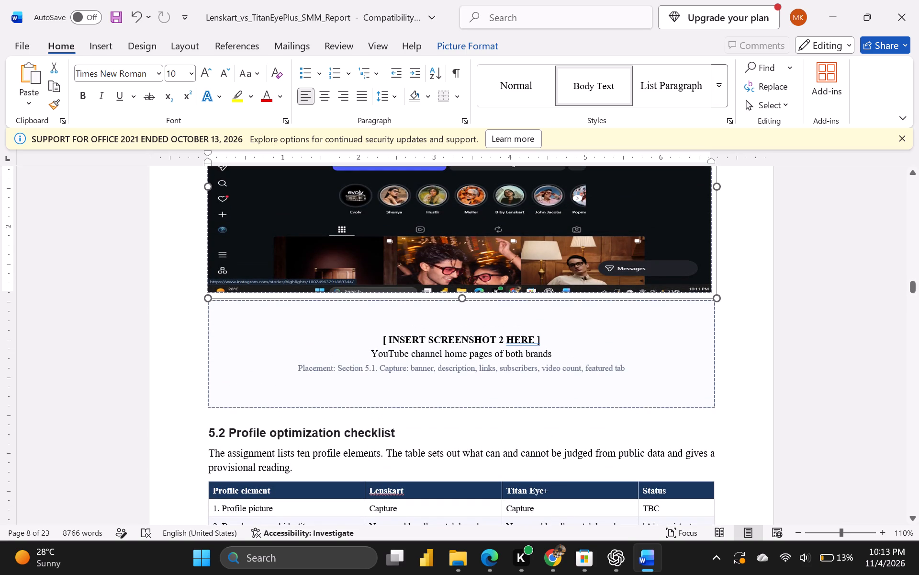
click(711, 406)
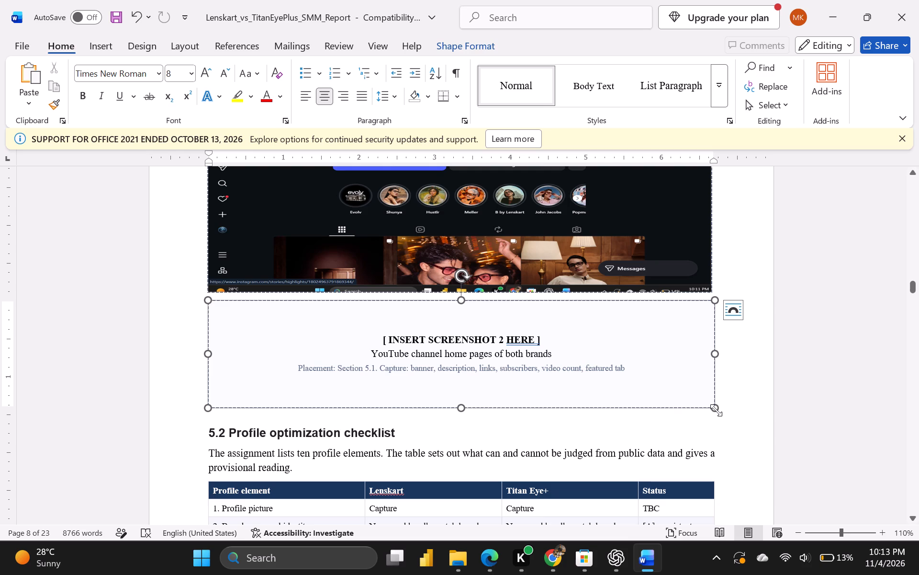
drag(716, 410, 721, 491)
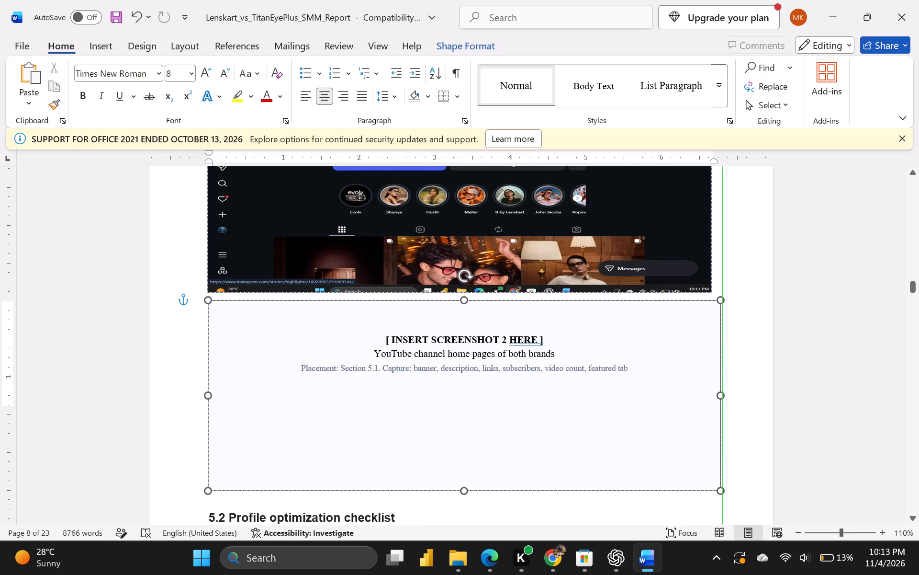
drag(721, 491, 714, 491)
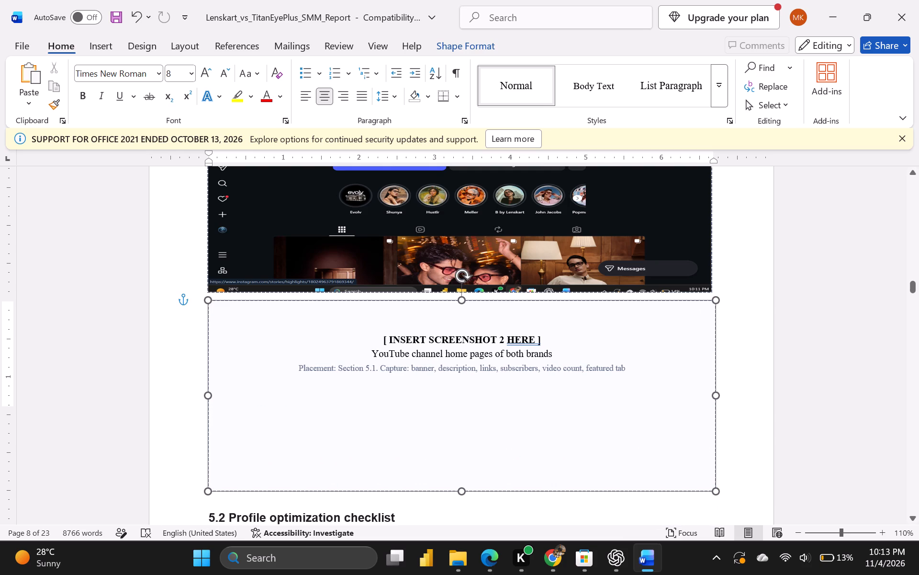
drag(714, 491, 711, 491)
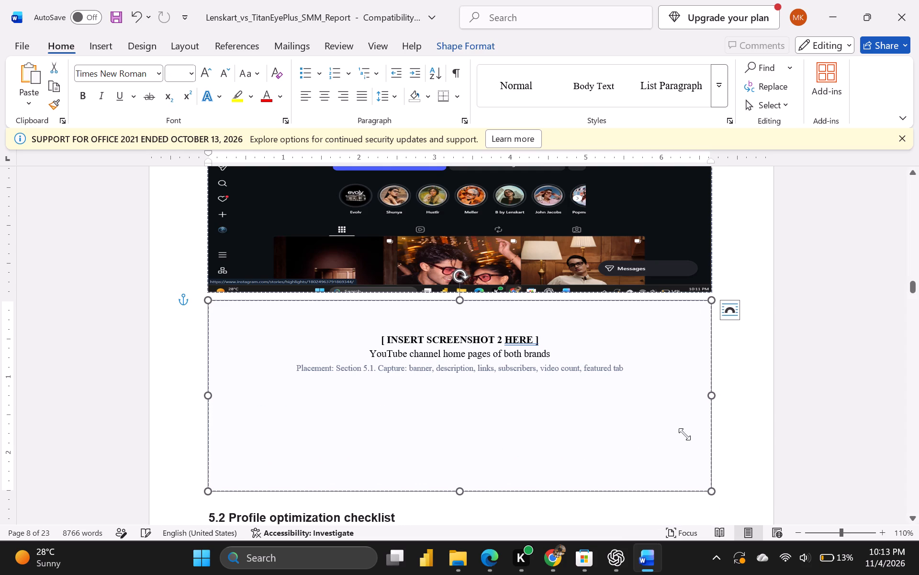
Select the Lenskart Instagram capture in the Screenshot 1 box for further adjustment.
scroll(653, 347, right, 1)
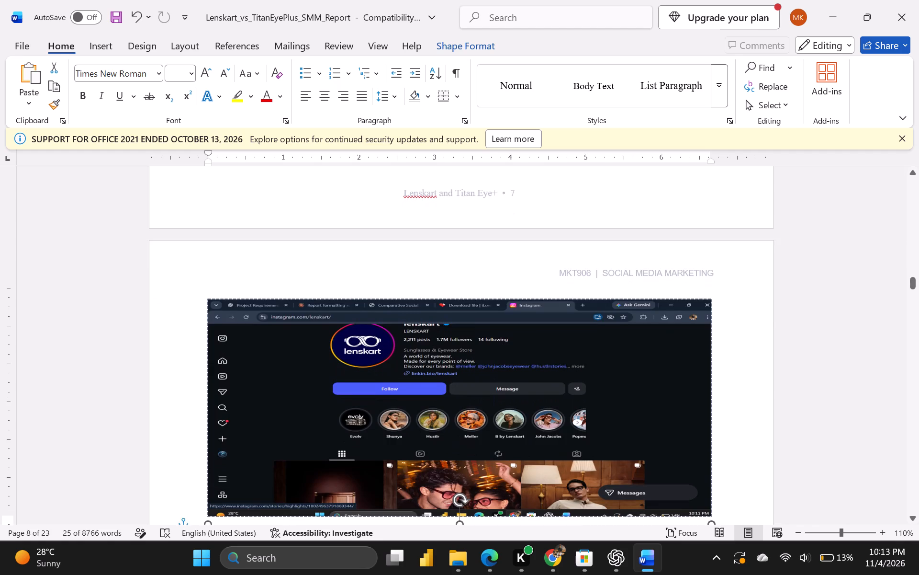
scroll(653, 347, right, 1)
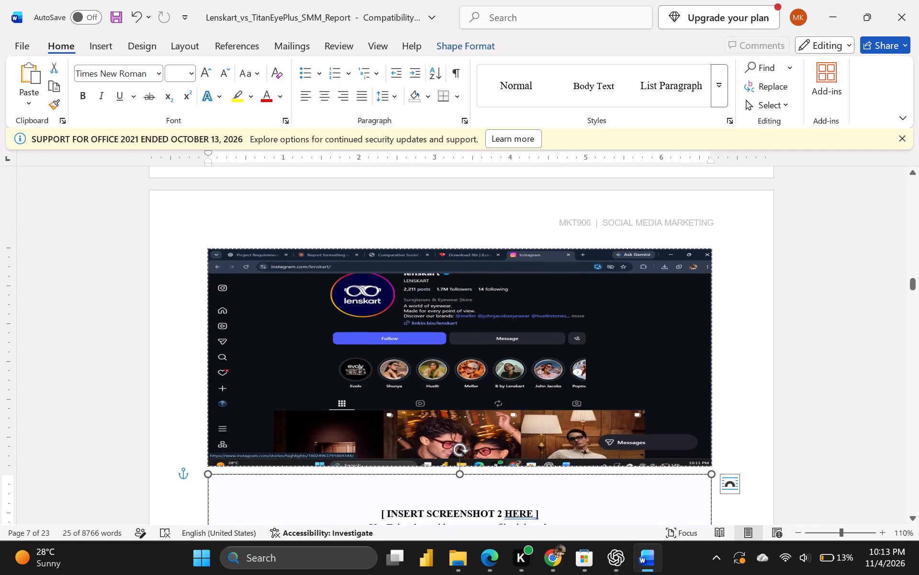
click(653, 347)
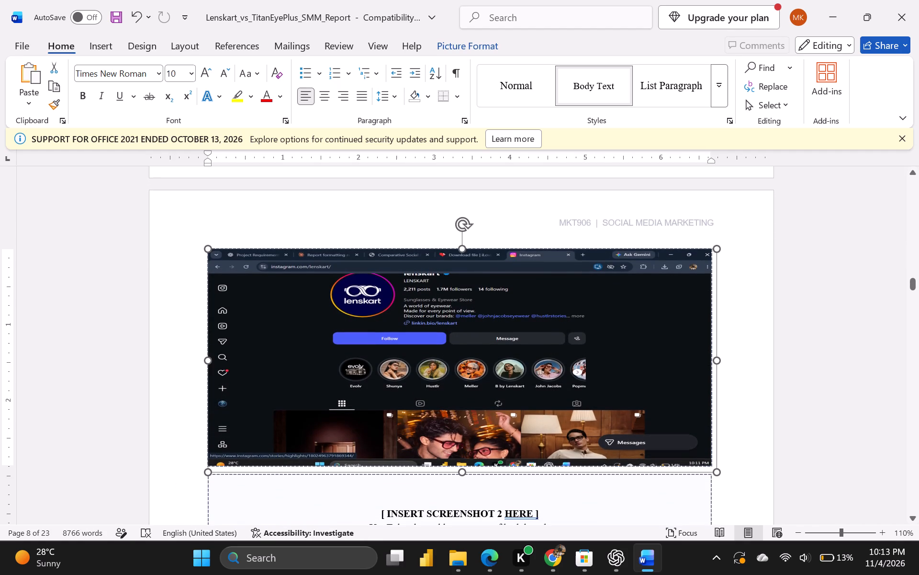
click(711, 248)
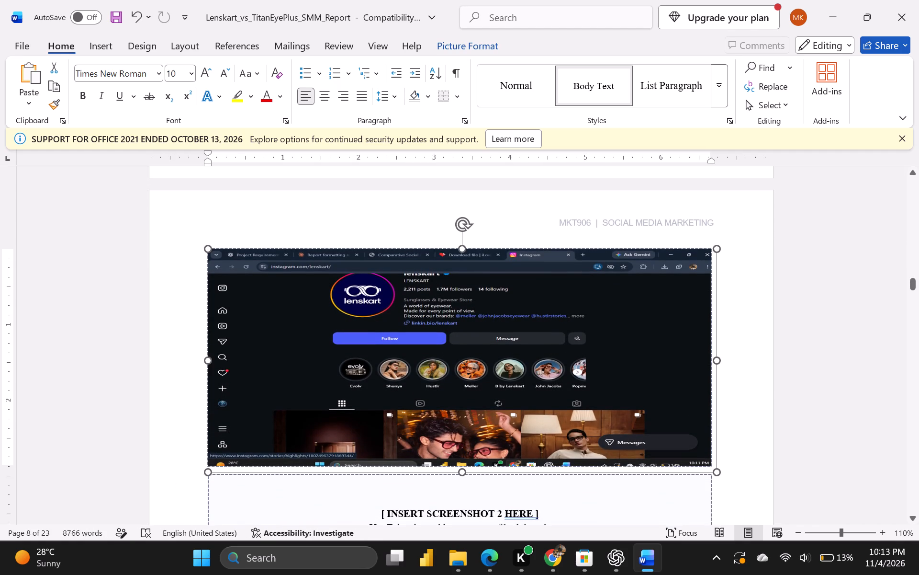
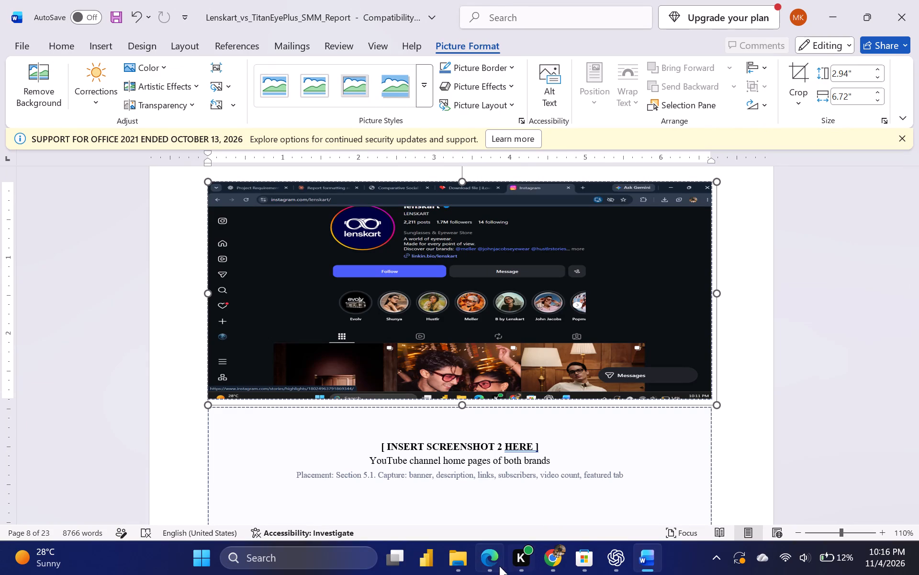
Delete the full-screen Lenskart Instagram picture from the Screenshot 1 placeholder.
click(565, 325)
key(Delete)
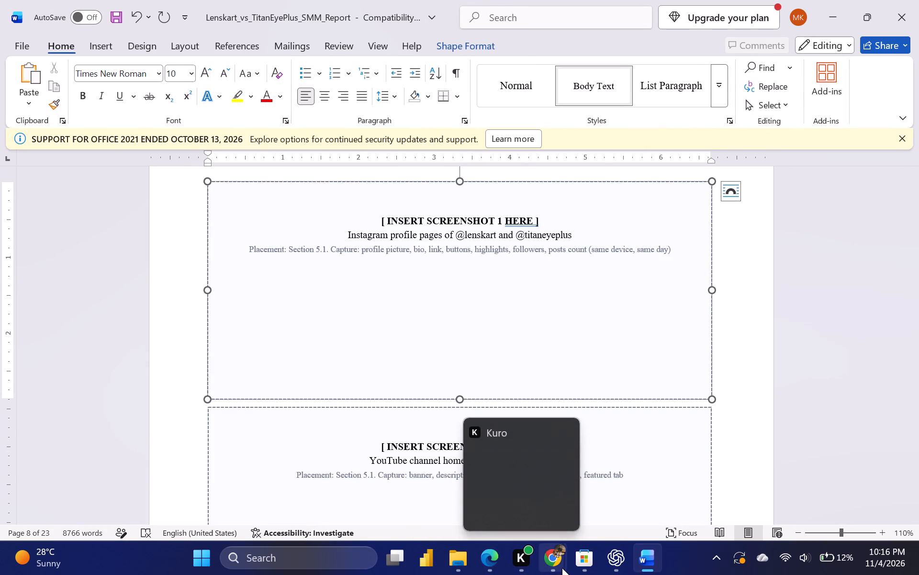
Switch to Chrome and capture only the Lenskart Instagram profile area, from the profile picture and bio through highlights to the first post row.
click(604, 509)
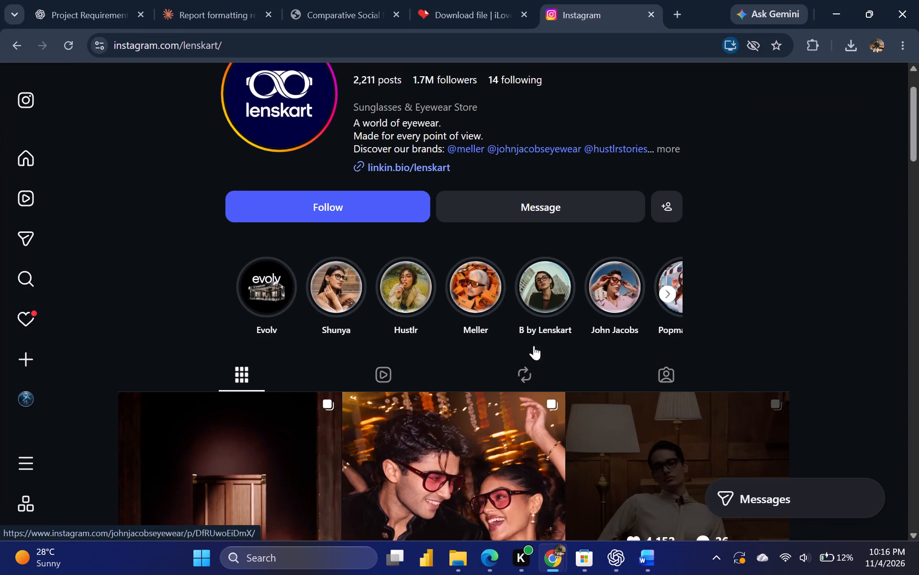
scroll(448, 281, up, 1)
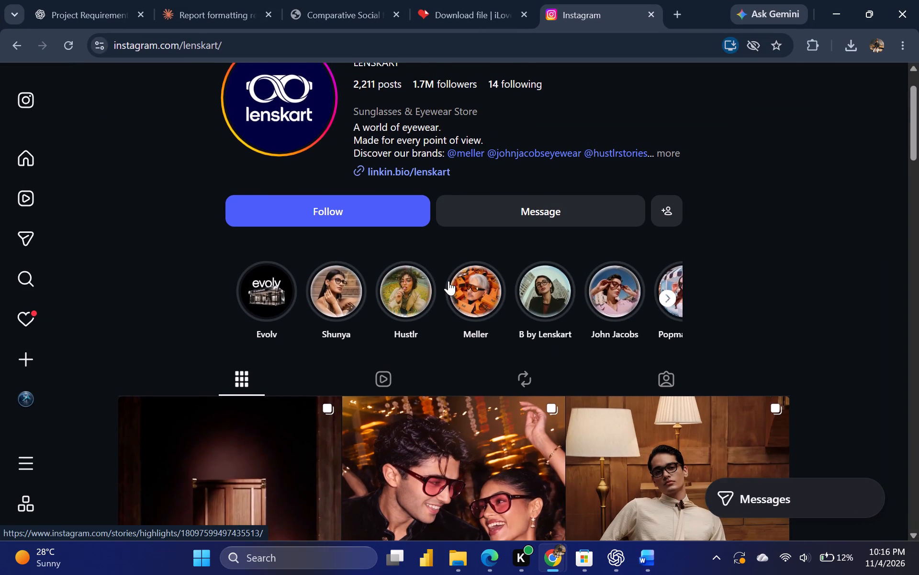
scroll(448, 281, up, 2)
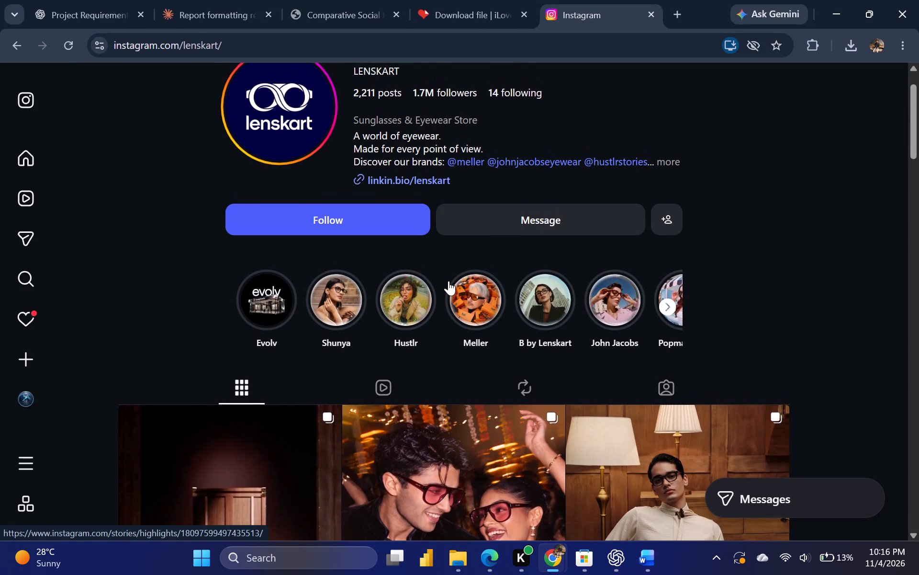
scroll(448, 281, up, 1)
key(Print)
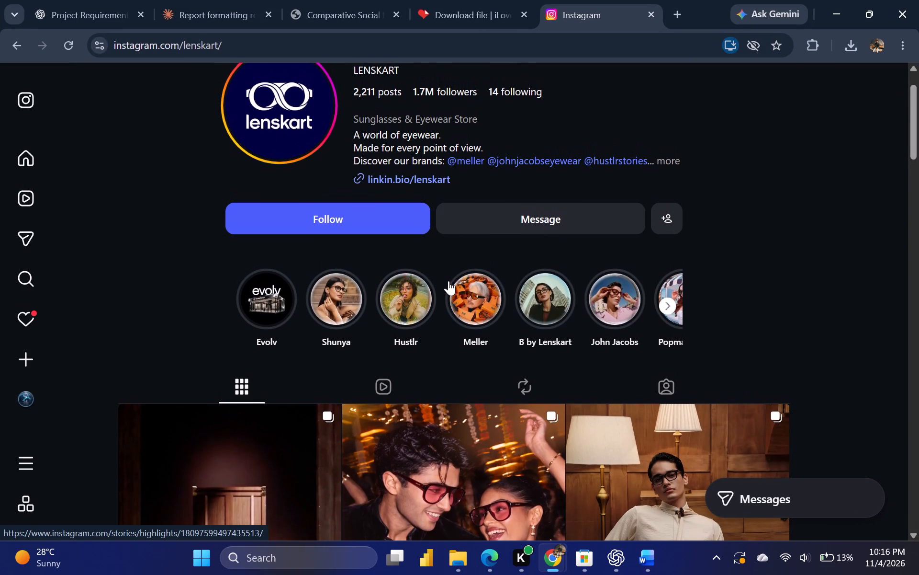
drag(85, 66, 849, 470)
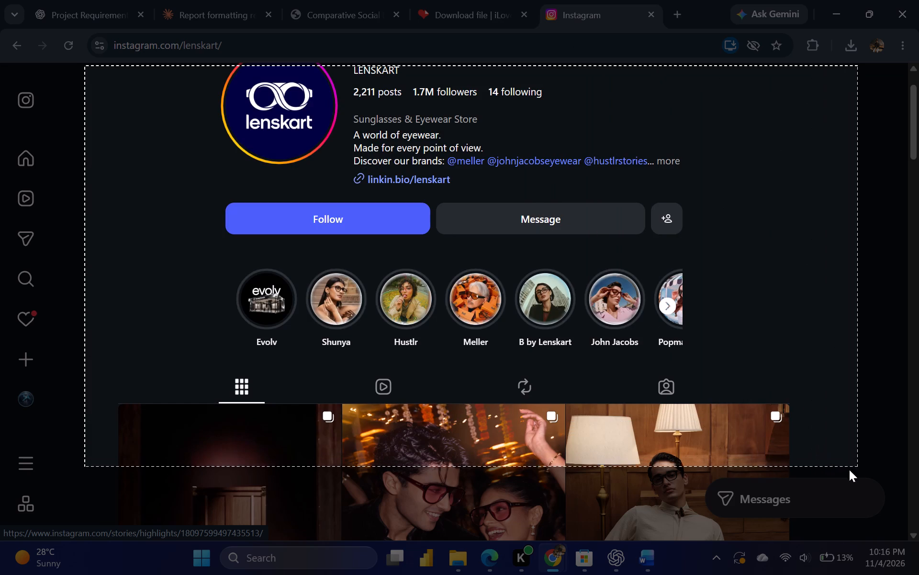
drag(849, 470, 787, 520)
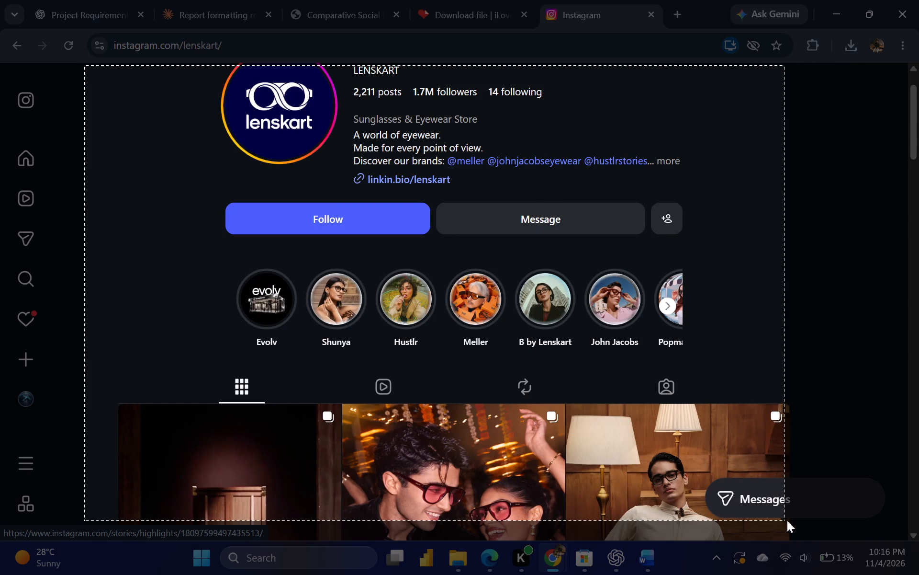
drag(787, 520, 785, 534)
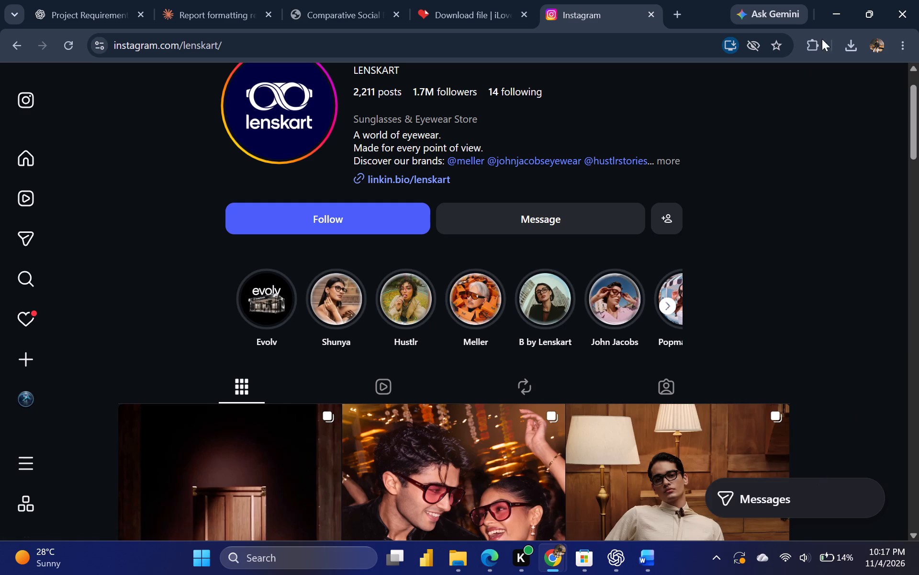
Return to Word and paste the cropped Lenskart capture on the empty line above the Screenshot 1 placeholder text.
click(832, 3)
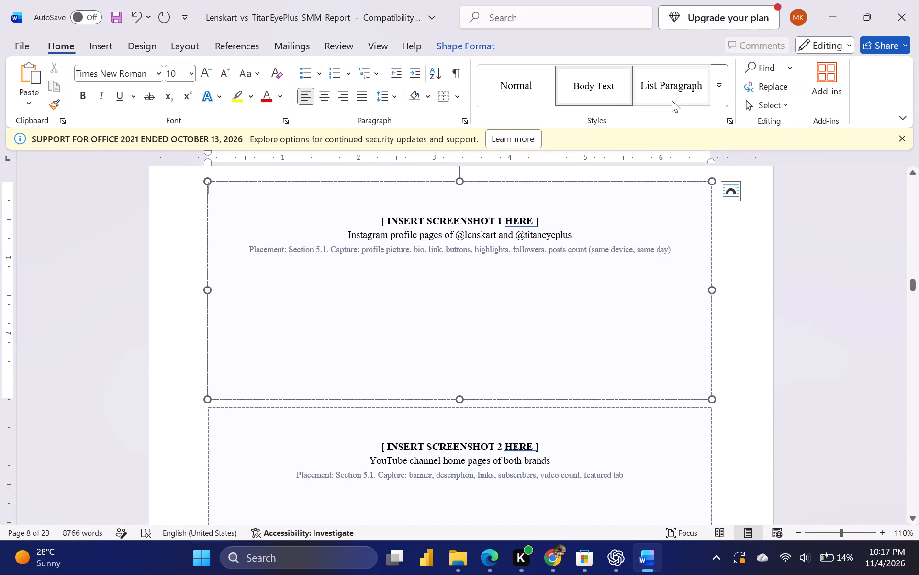
click(315, 235)
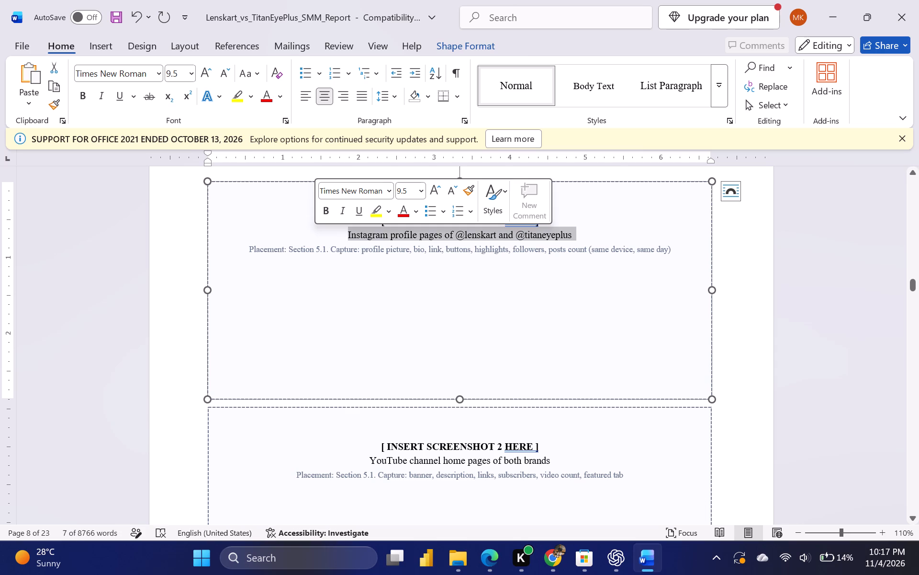
click(277, 215)
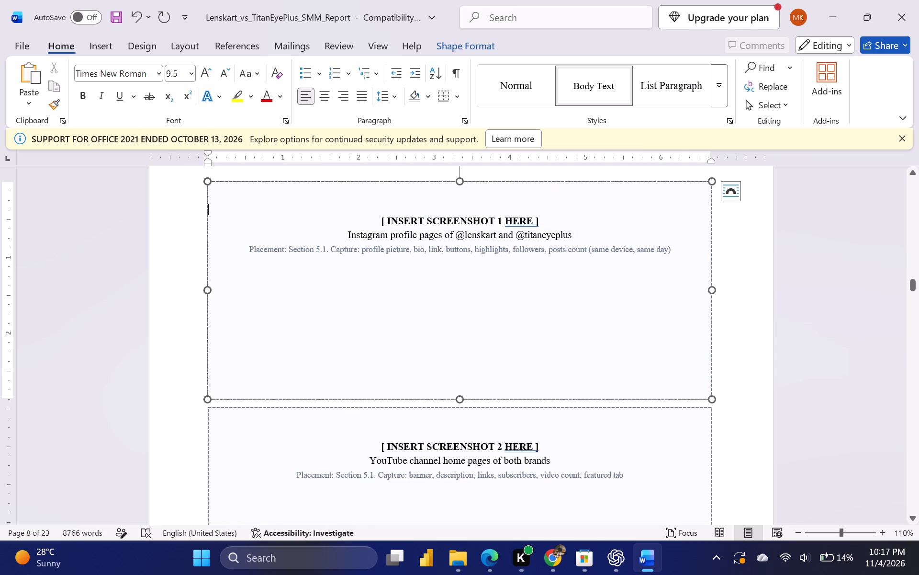
key(ctrl+v)
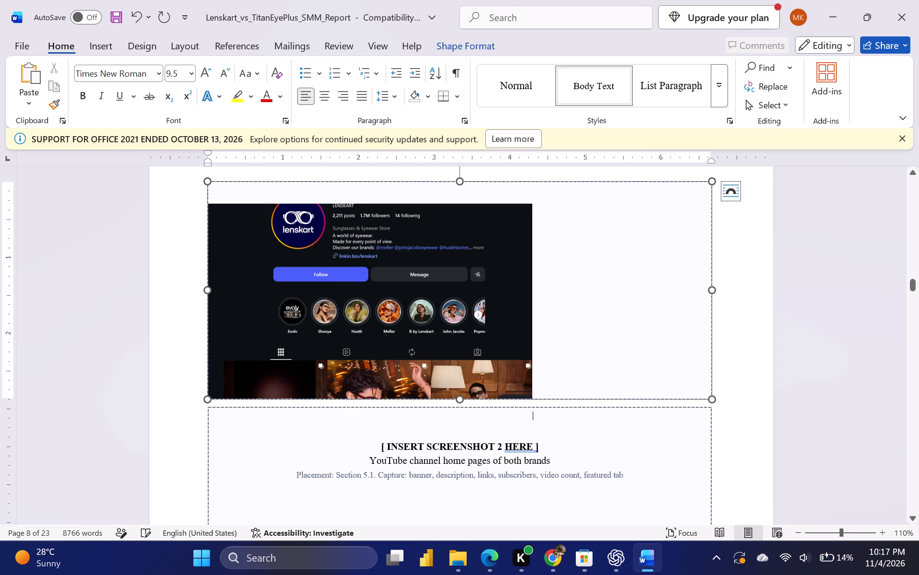
Resize the pasted Lenskart picture to span the Screenshot 1 box's width and reach its bottom edge, covering the placeholder text.
click(531, 206)
drag(534, 203, 613, 185)
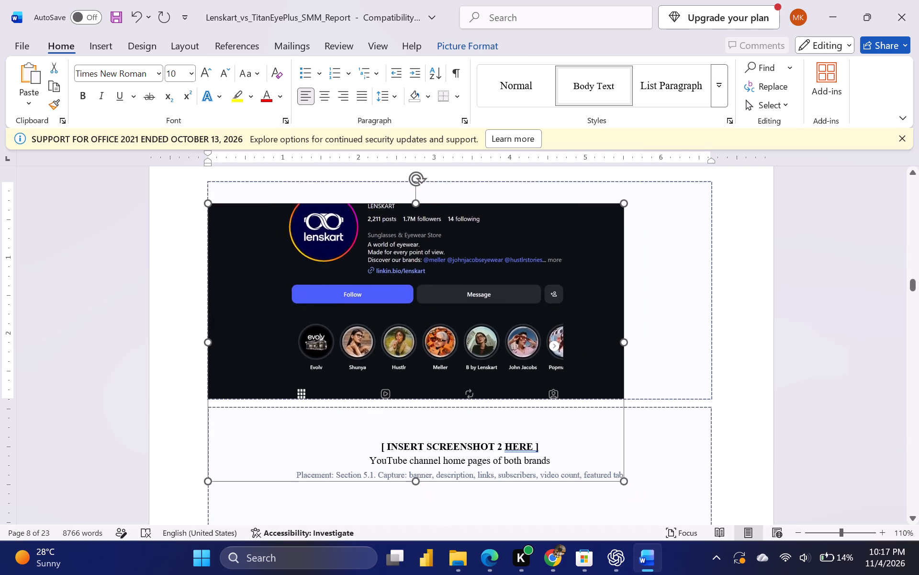
drag(613, 185, 440, 236)
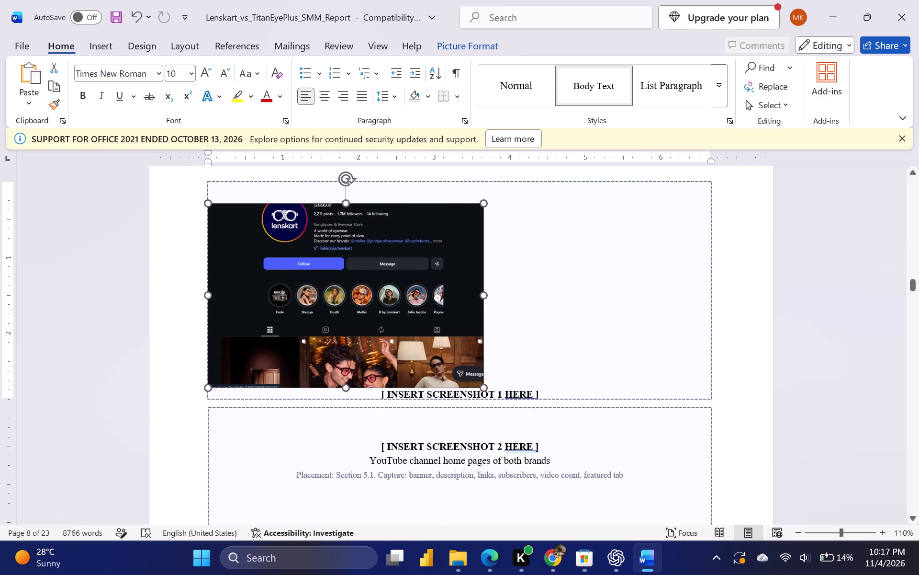
drag(487, 296, 682, 290)
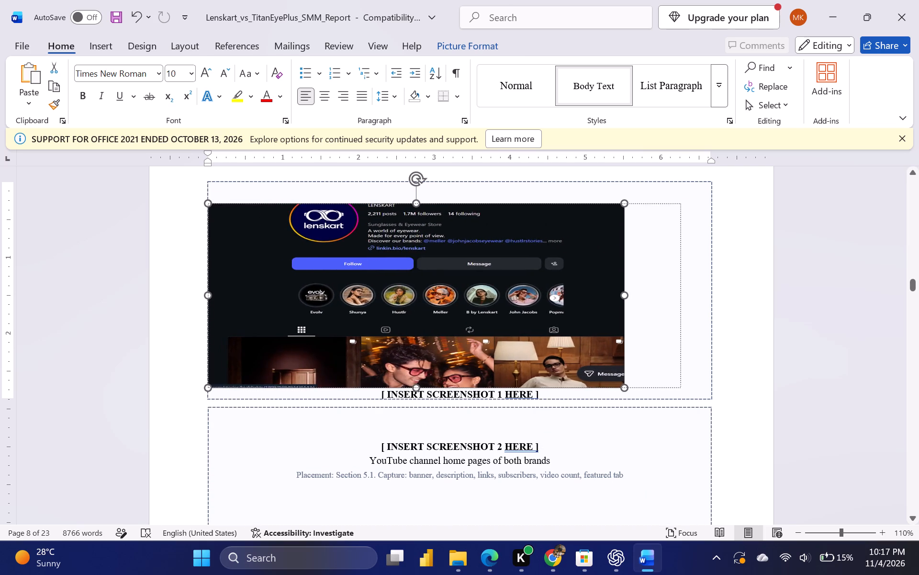
drag(682, 290, 713, 300)
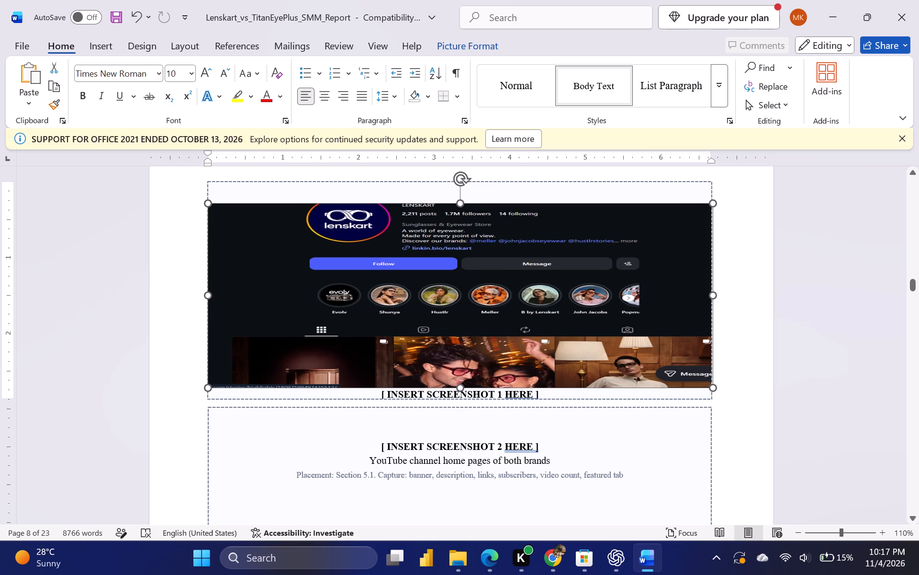
drag(461, 203, 458, 173)
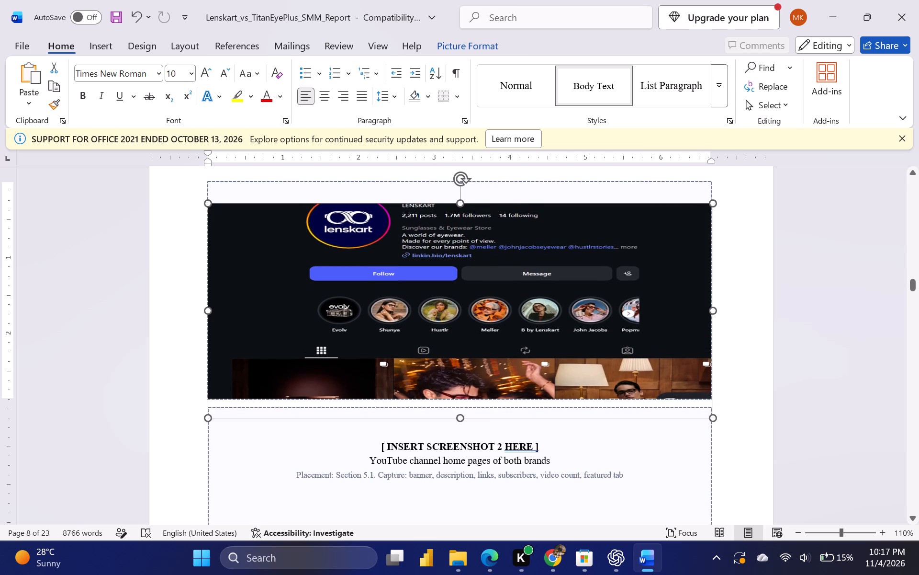
drag(458, 173, 465, 203)
drag(458, 203, 458, 198)
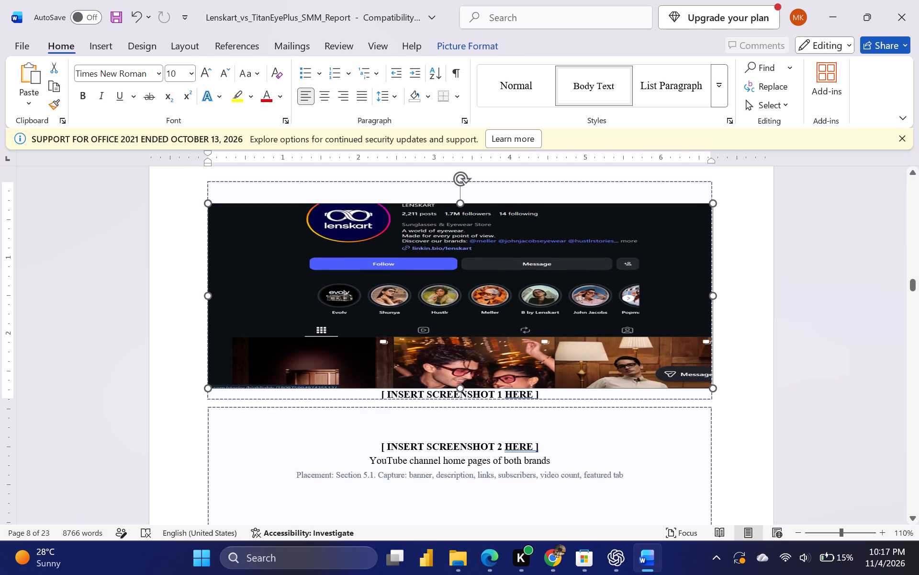
drag(458, 198, 463, 203)
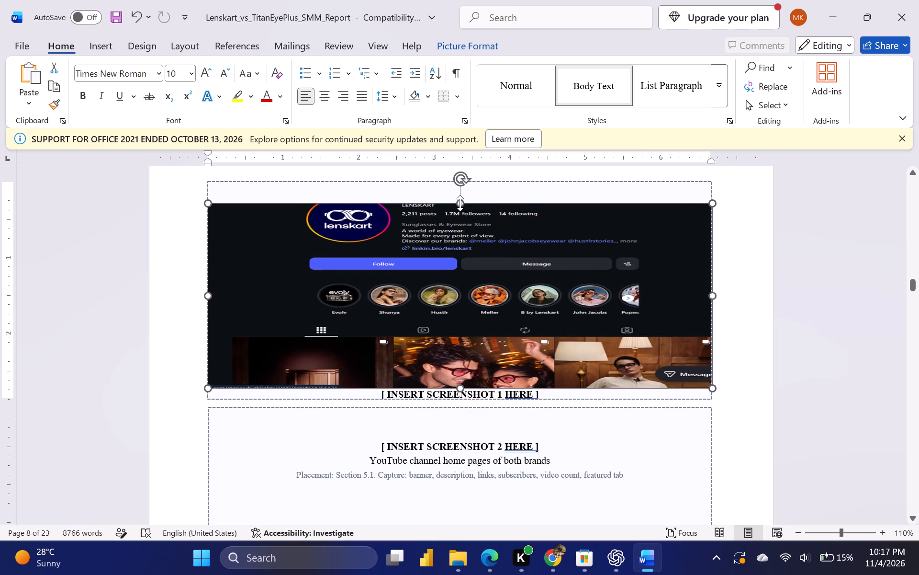
drag(460, 203, 460, 207)
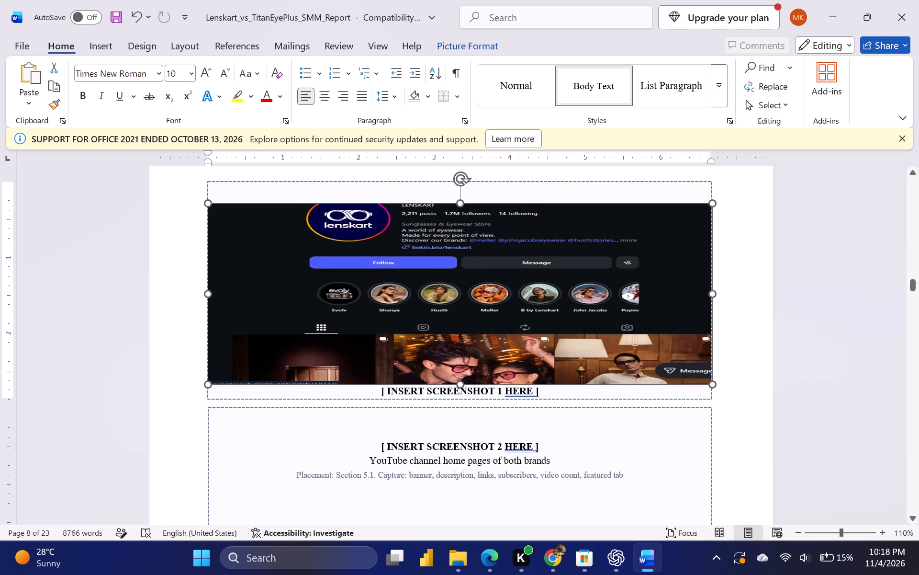
drag(460, 207, 460, 193)
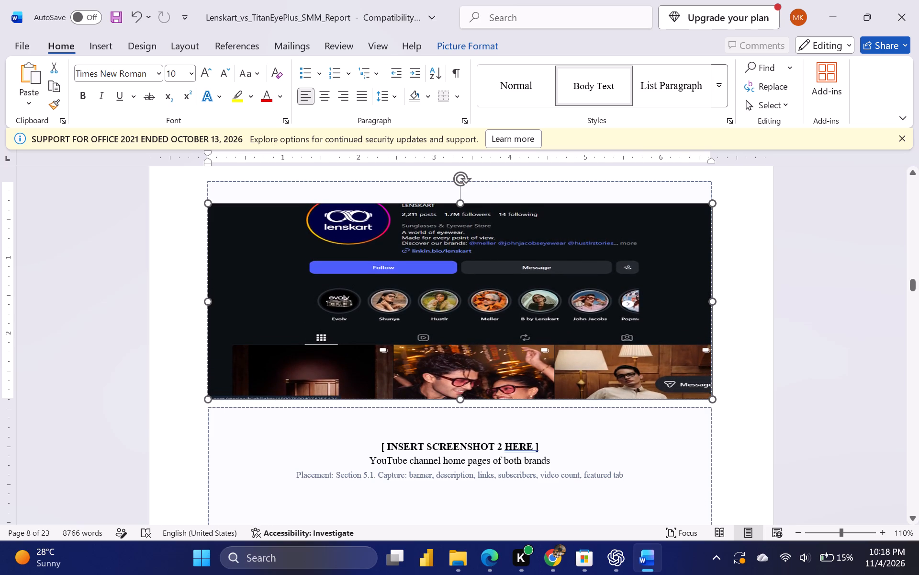
click(210, 206)
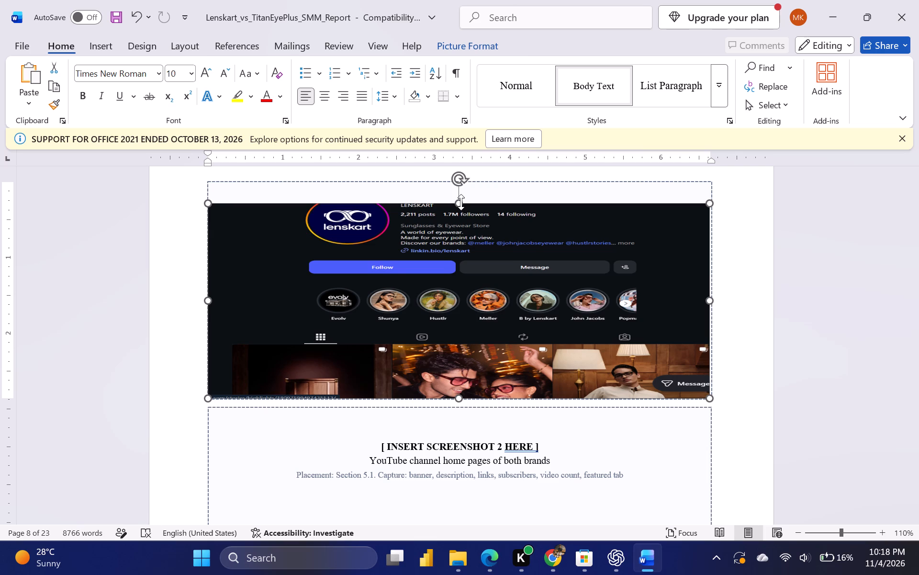
Adjust the height of the pasted Lenskart Instagram screenshot to fit the Screenshot 1 box and cover its placeholder text.
drag(461, 202, 467, 222)
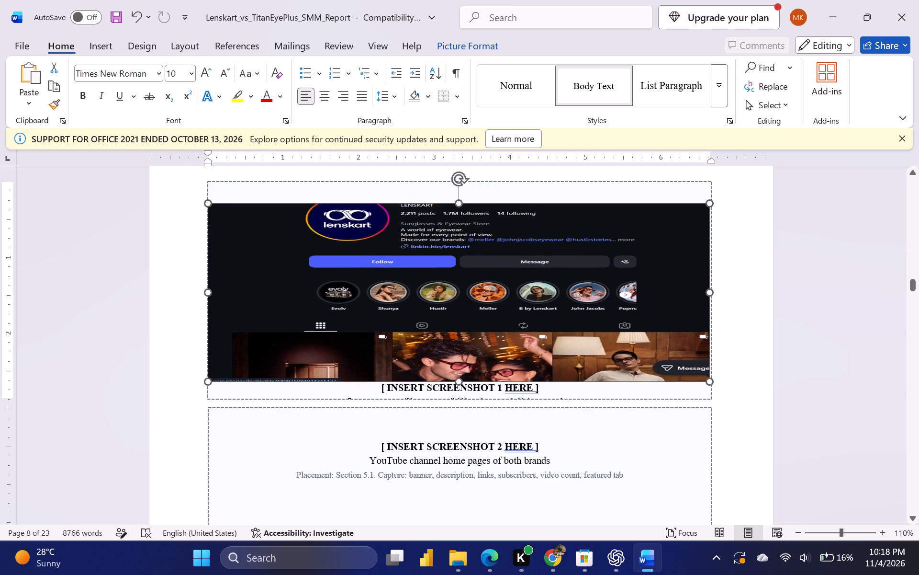
drag(467, 222, 467, 221)
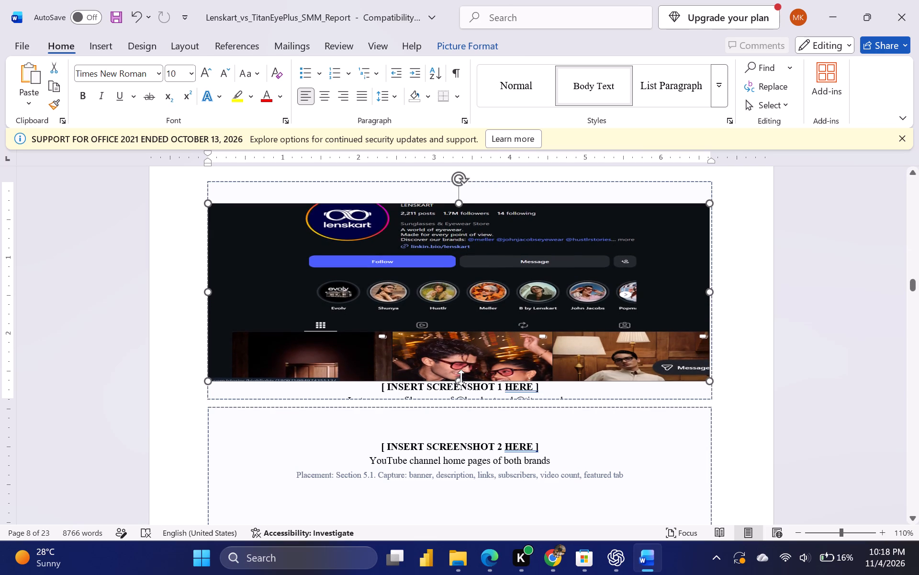
drag(461, 378, 459, 392)
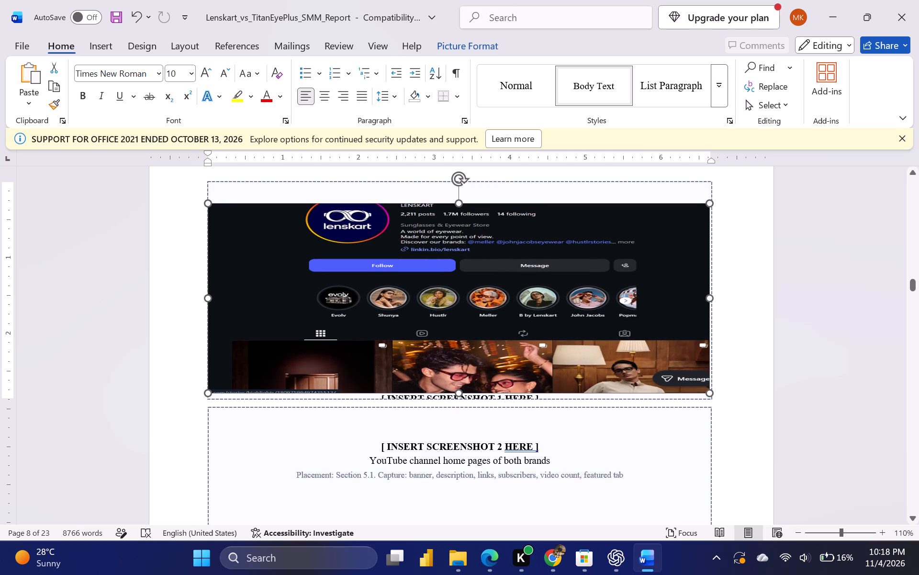
drag(458, 204, 464, 211)
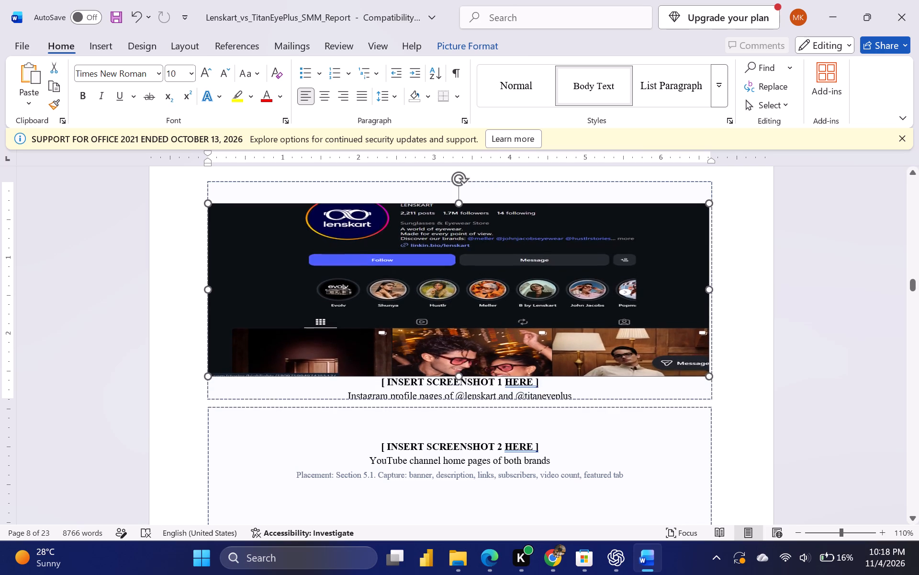
drag(464, 211, 499, 199)
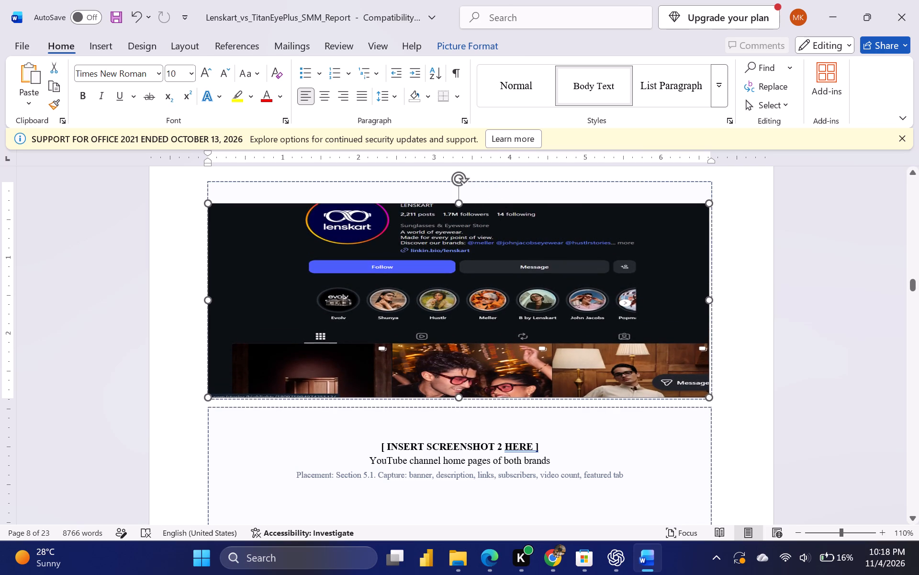
click(482, 203)
click(512, 246)
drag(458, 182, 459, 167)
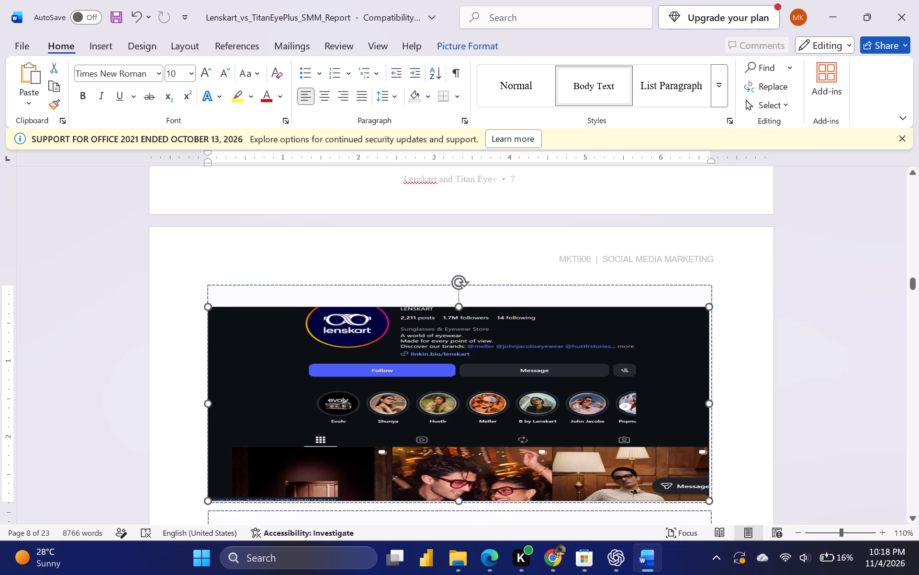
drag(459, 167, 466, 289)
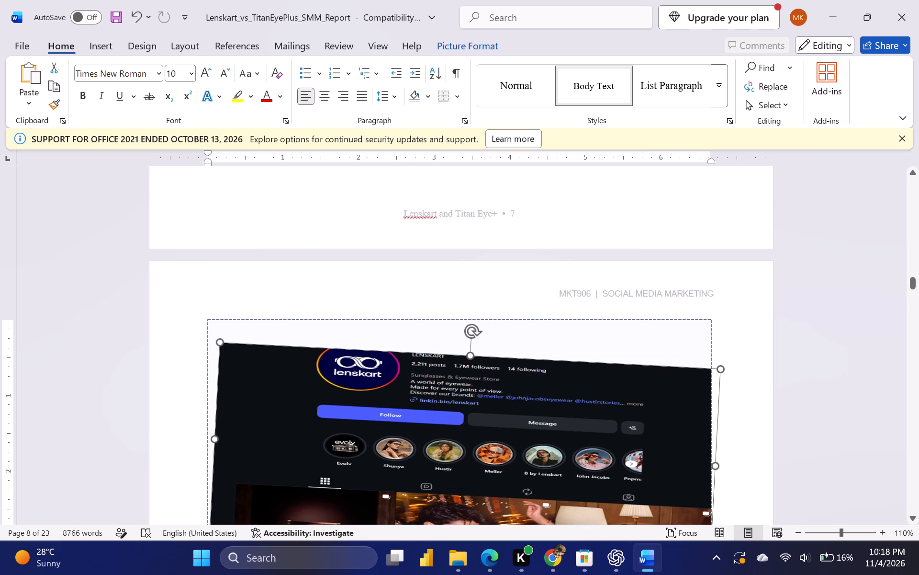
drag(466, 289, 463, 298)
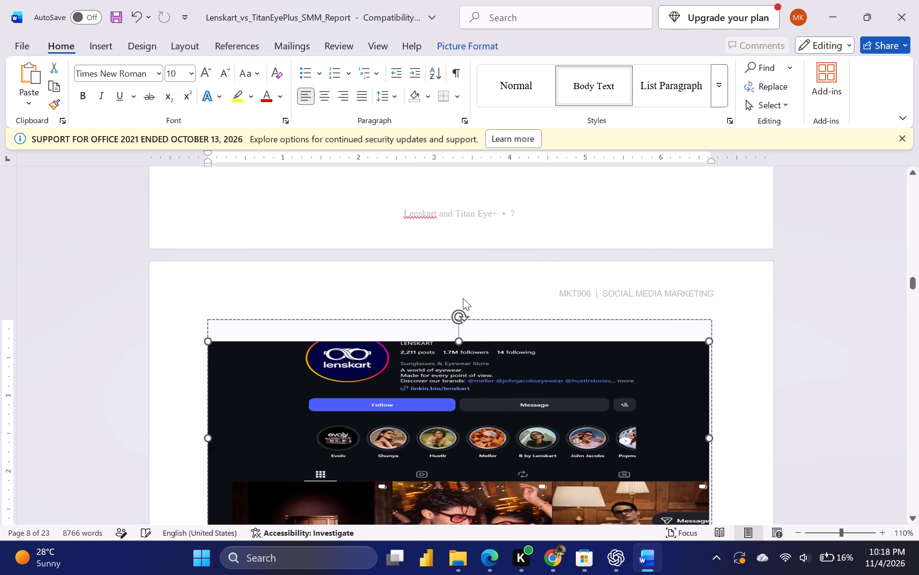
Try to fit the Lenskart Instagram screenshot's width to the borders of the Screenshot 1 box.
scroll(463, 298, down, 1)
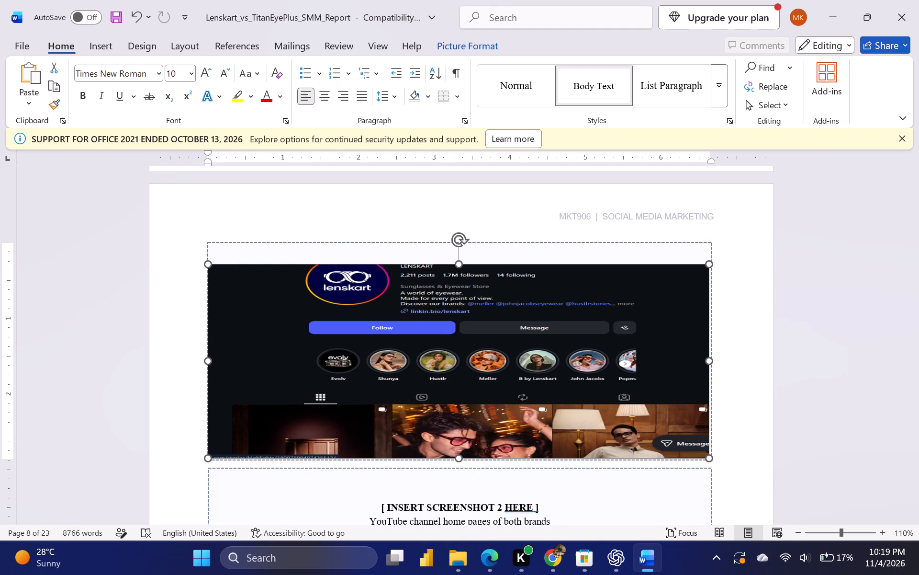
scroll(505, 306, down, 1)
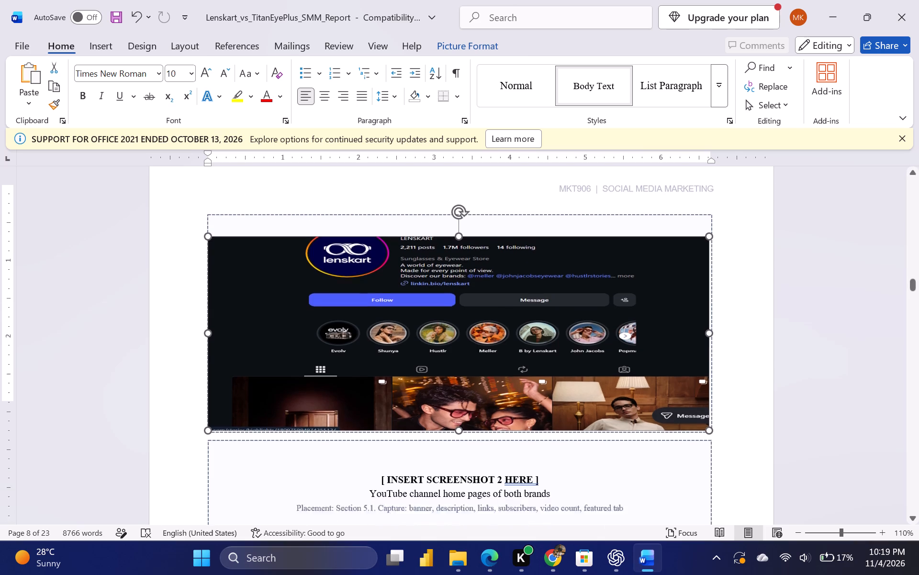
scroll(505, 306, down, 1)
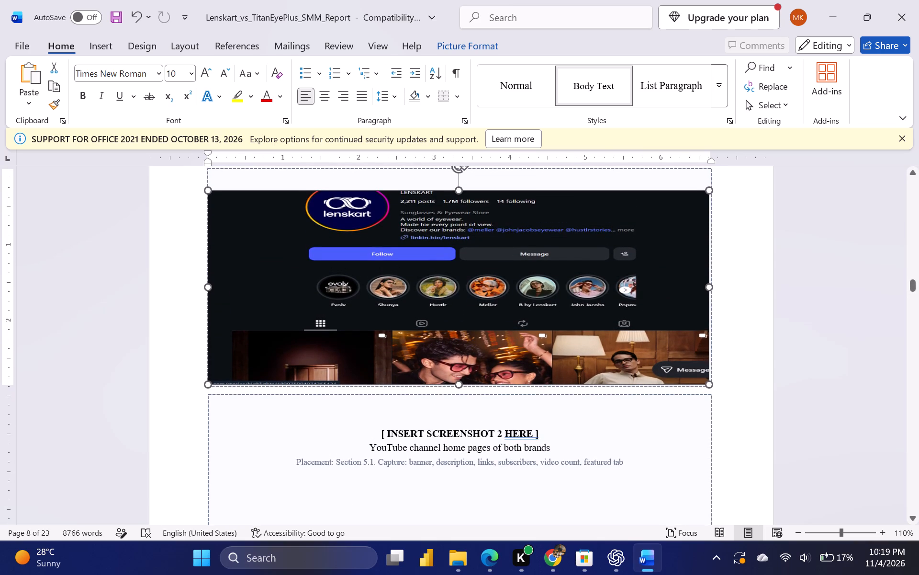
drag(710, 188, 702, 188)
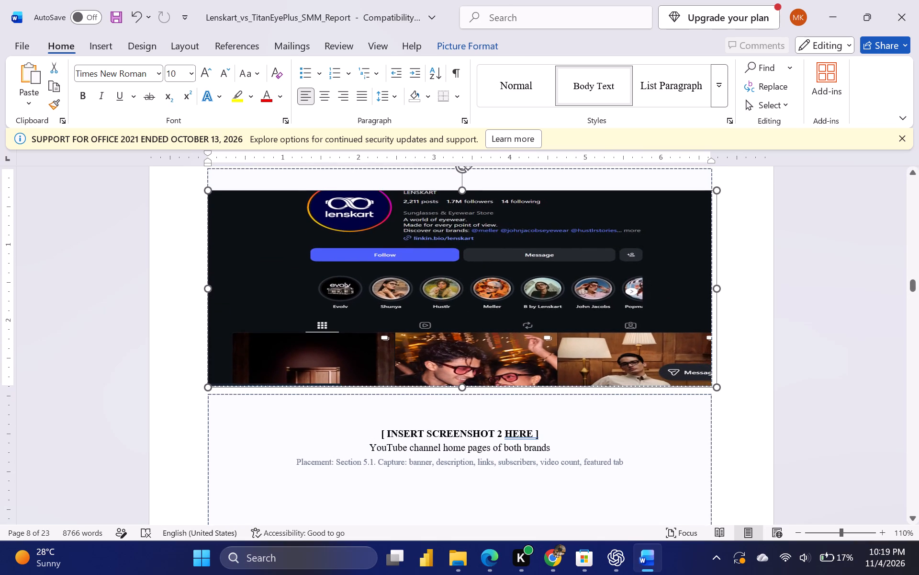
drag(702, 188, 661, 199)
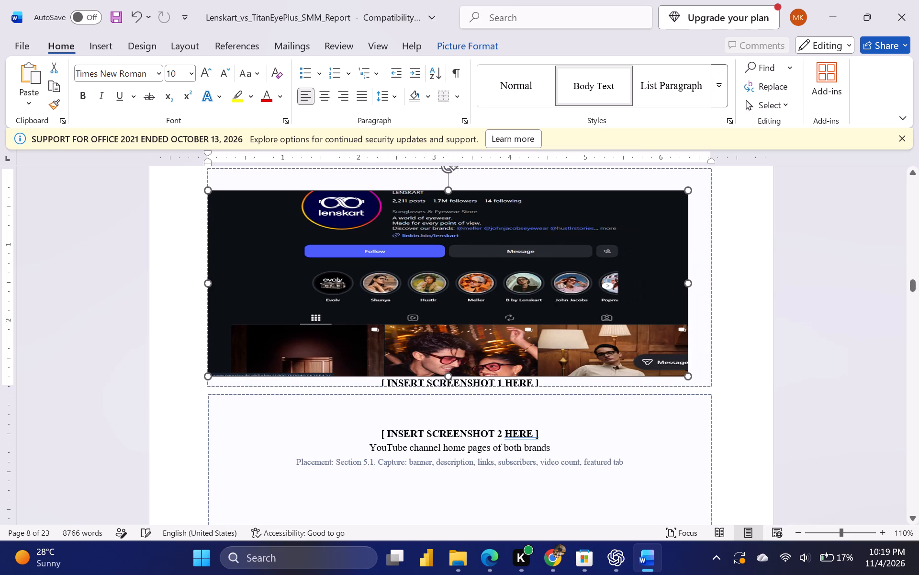
Look over the Screenshot 1 and 2 boxes and the section 5.1 text and profile cue table before them.
scroll(537, 286, down, 1)
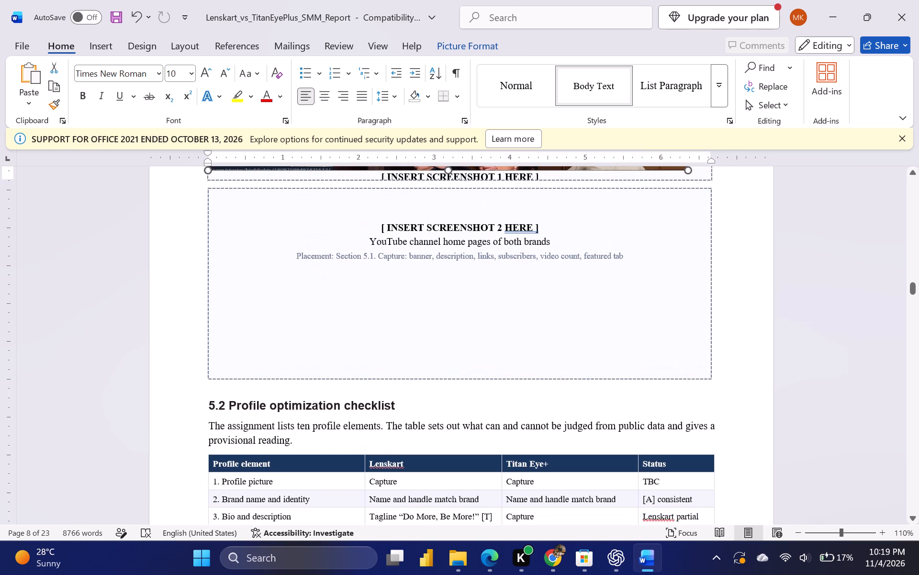
click(537, 286)
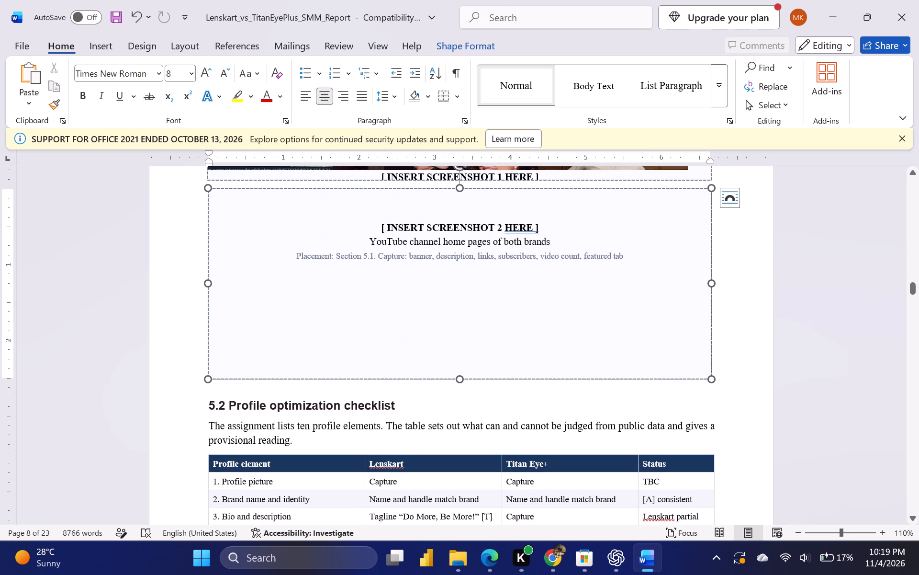
scroll(411, 259, up, 3)
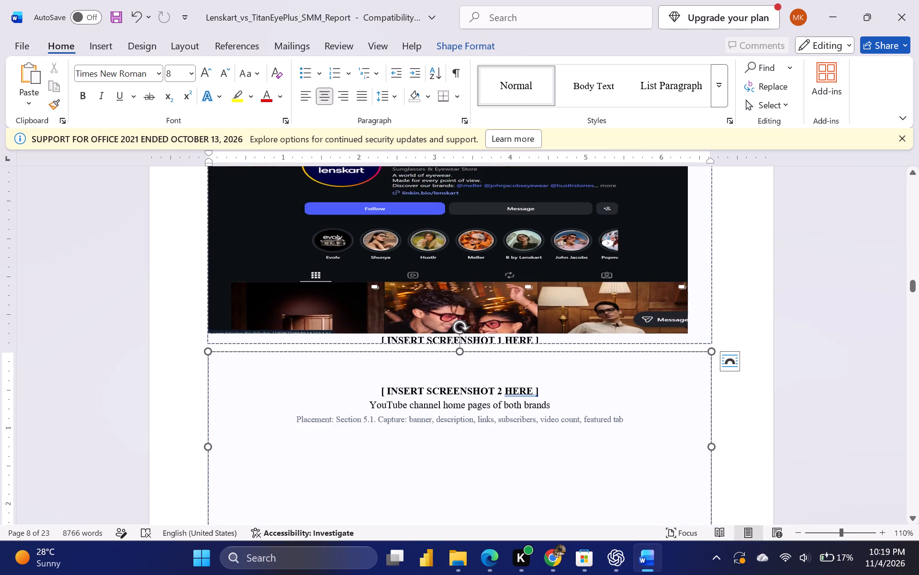
scroll(411, 259, up, 2)
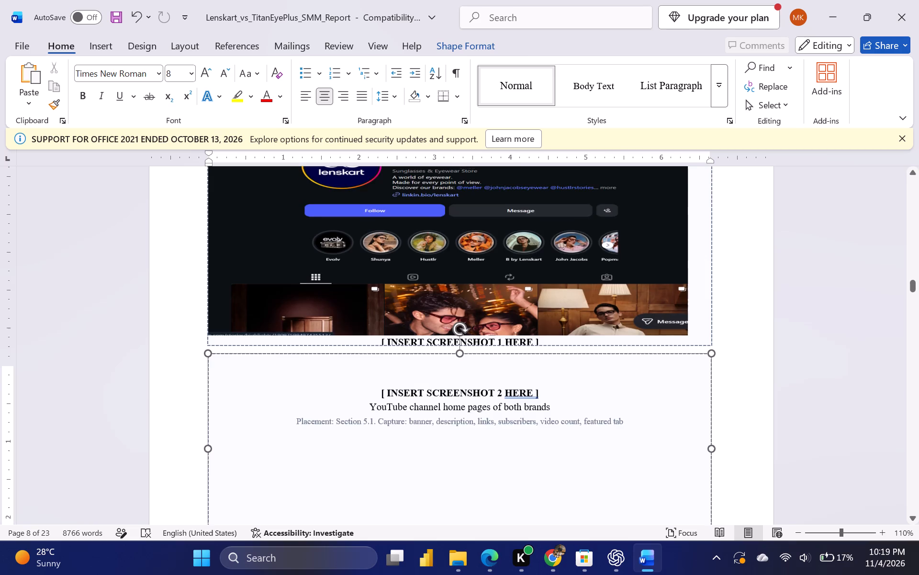
scroll(411, 259, up, 3)
scroll(411, 259, down, 1)
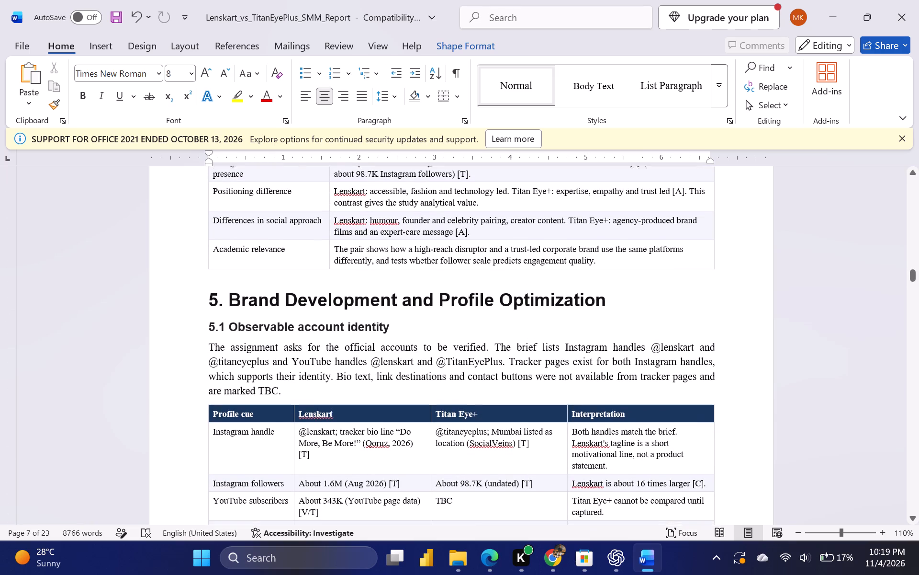
scroll(411, 259, down, 1)
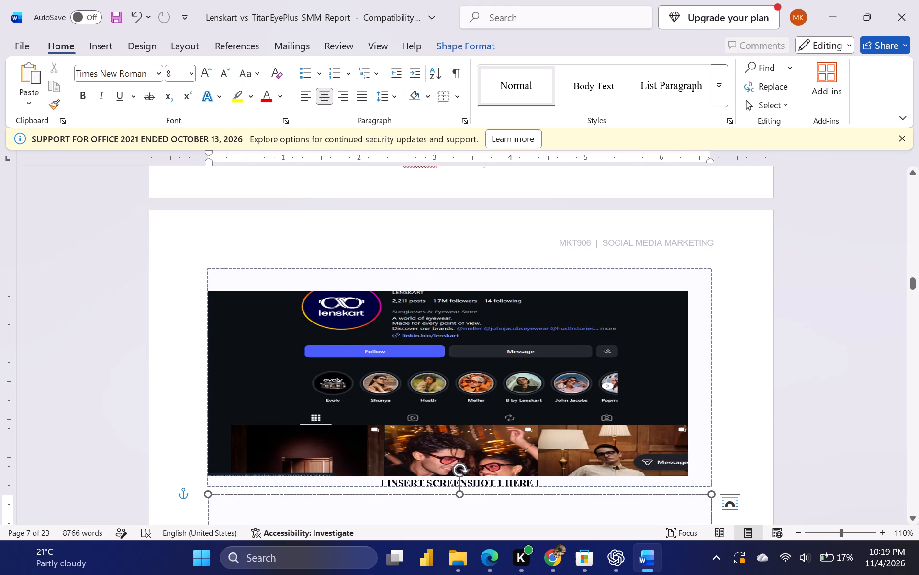
scroll(429, 283, up, 1)
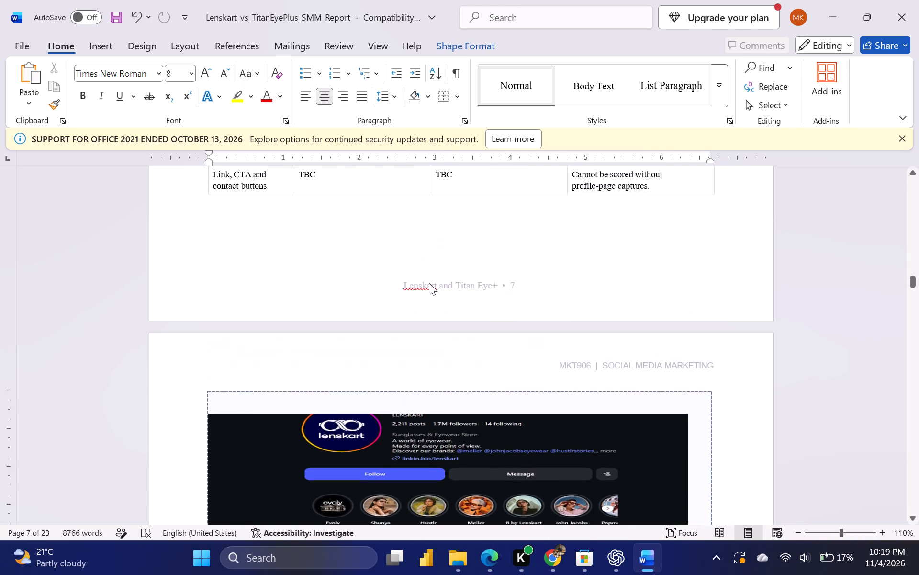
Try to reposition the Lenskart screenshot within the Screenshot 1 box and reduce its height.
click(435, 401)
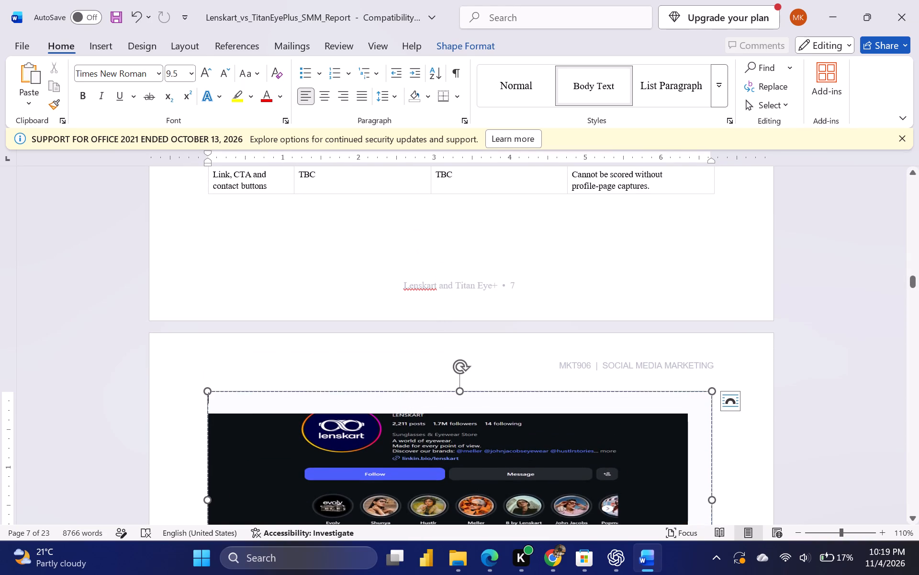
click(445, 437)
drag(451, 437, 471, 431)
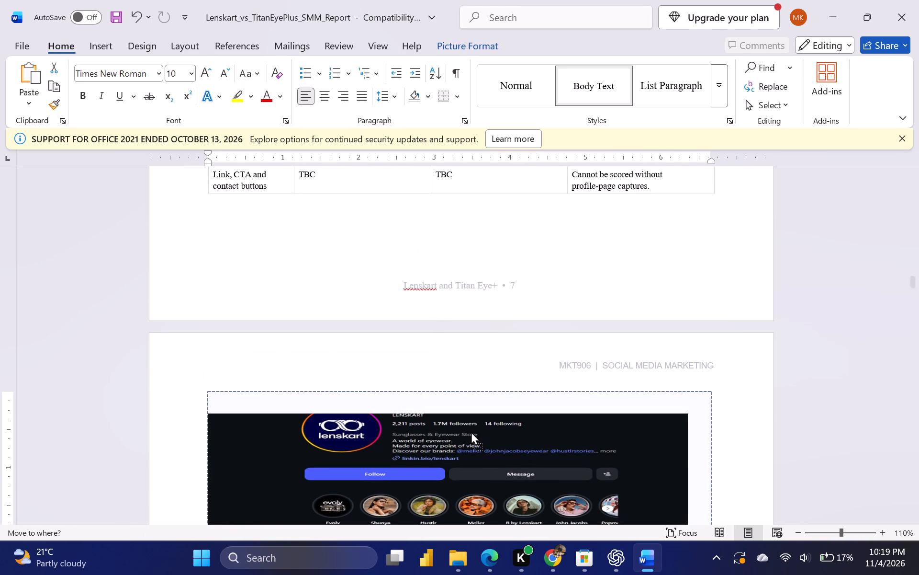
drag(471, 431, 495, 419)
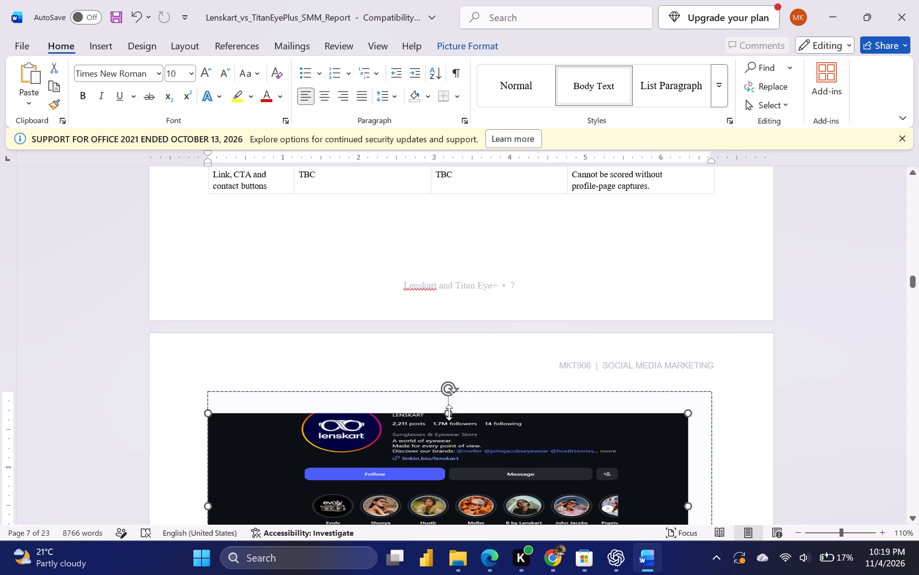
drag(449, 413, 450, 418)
Delete the stretched Lenskart screenshot and paste it again in the Placement line of the Screenshot 1 box.
click(509, 307)
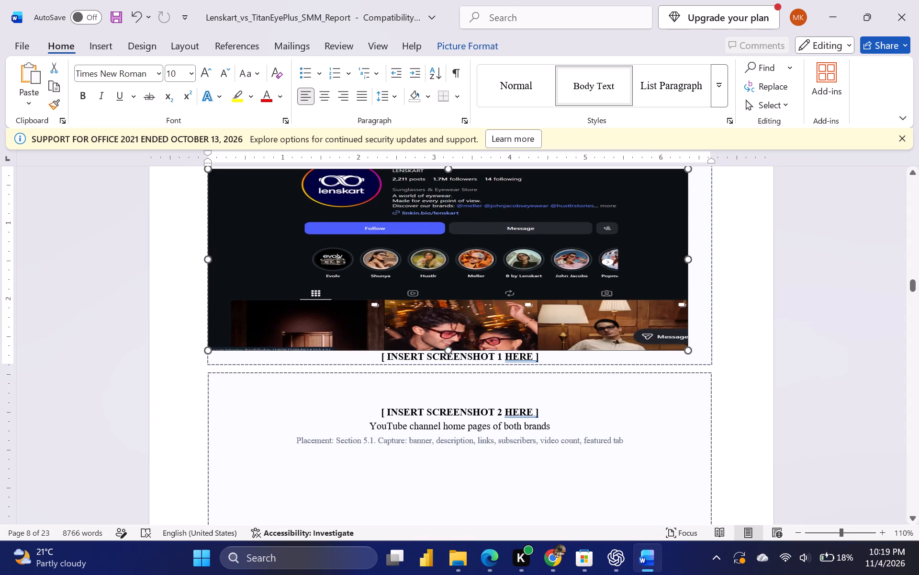
key(Delete)
click(348, 278)
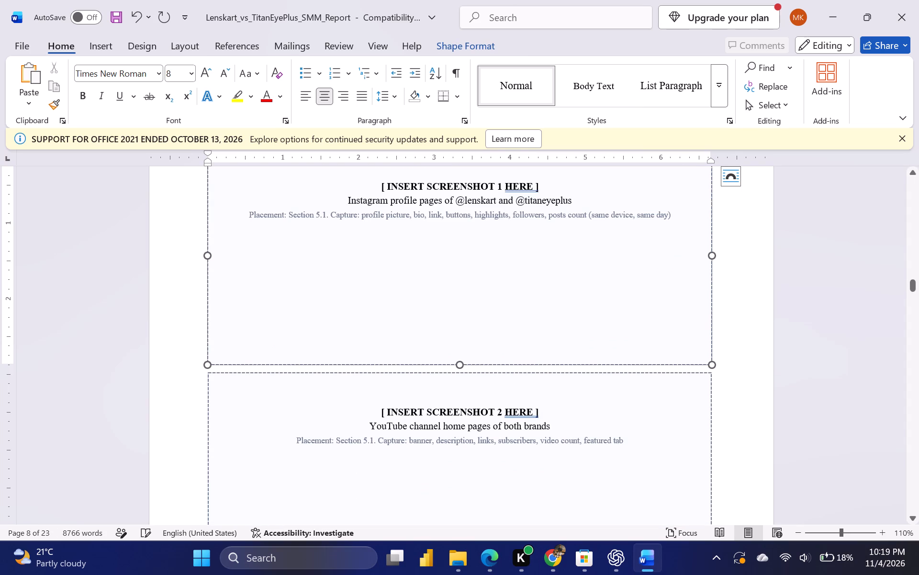
key(ctrl+v)
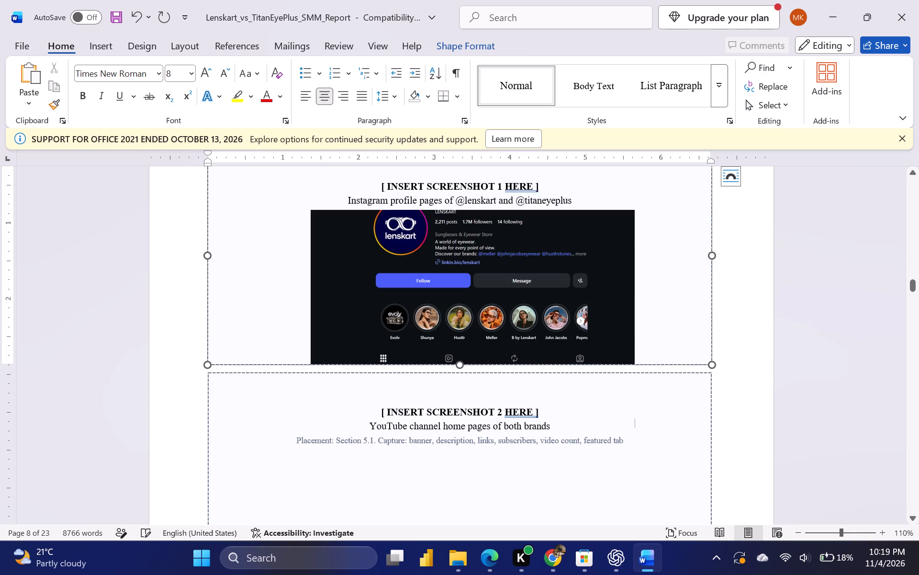
Resize the newly pasted Lenskart screenshot so it sits inside the Screenshot 1 box under its caption line.
click(459, 212)
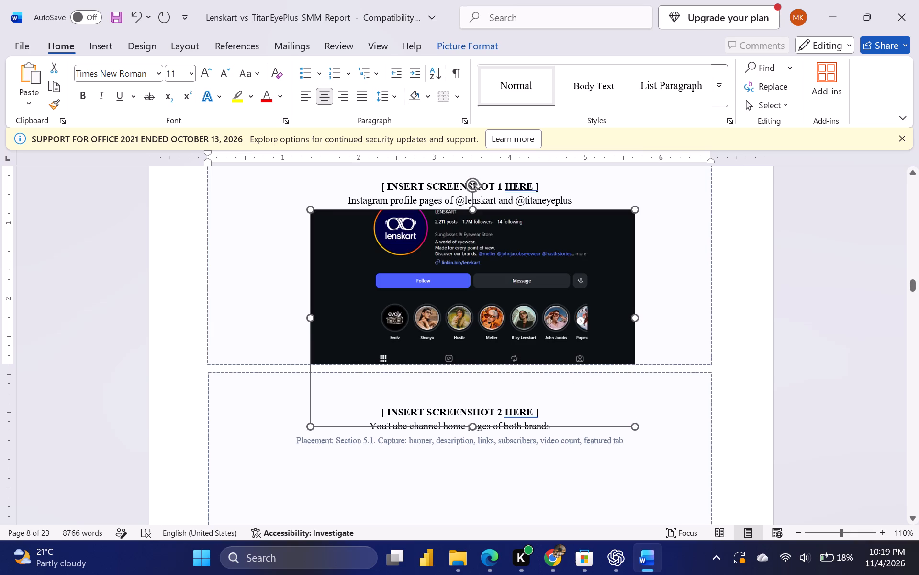
drag(311, 210, 255, 181)
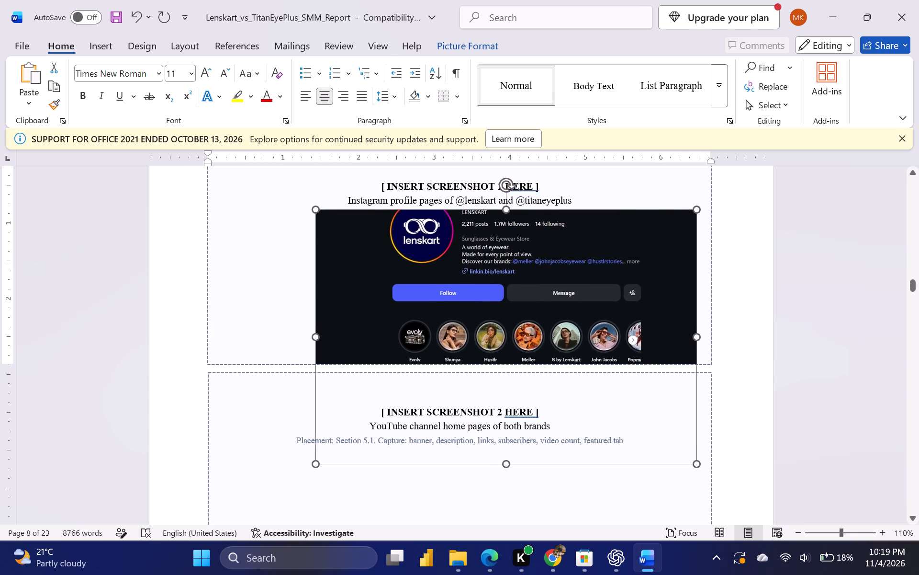
drag(255, 181, 432, 224)
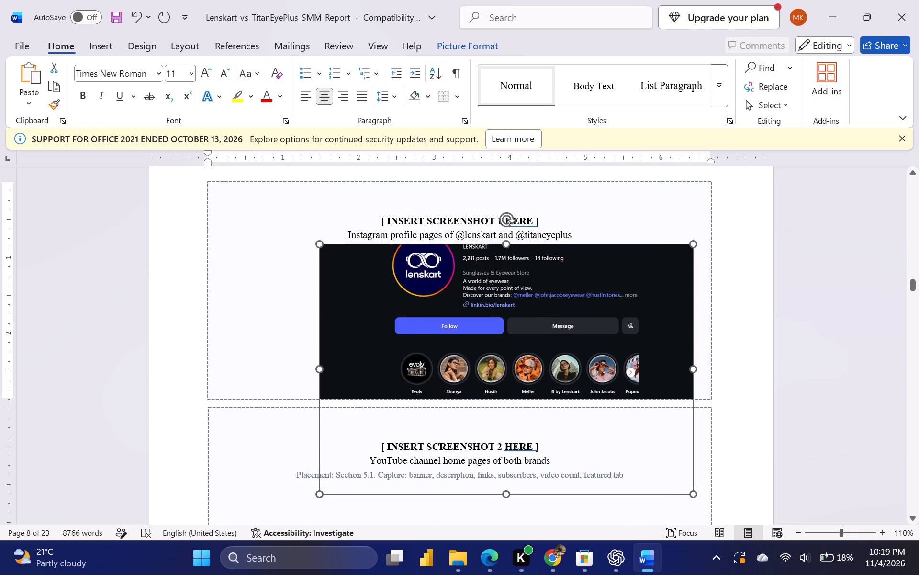
drag(432, 224, 493, 321)
drag(535, 314, 571, 312)
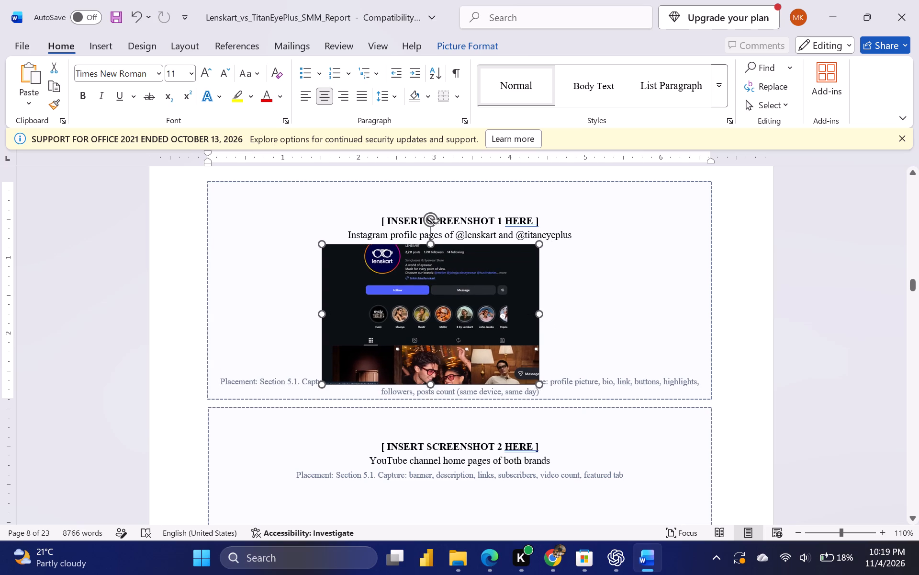
drag(571, 312, 757, 332)
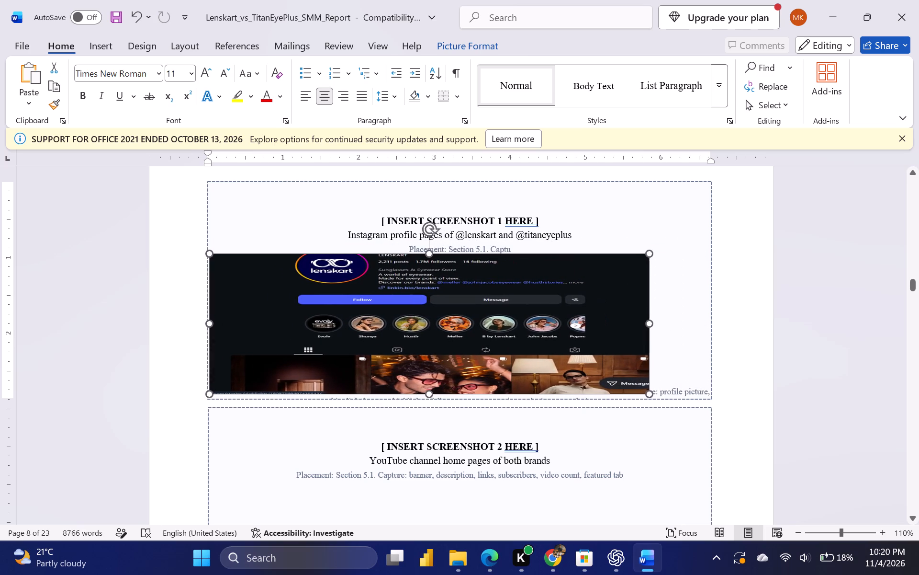
drag(757, 332, 870, 337)
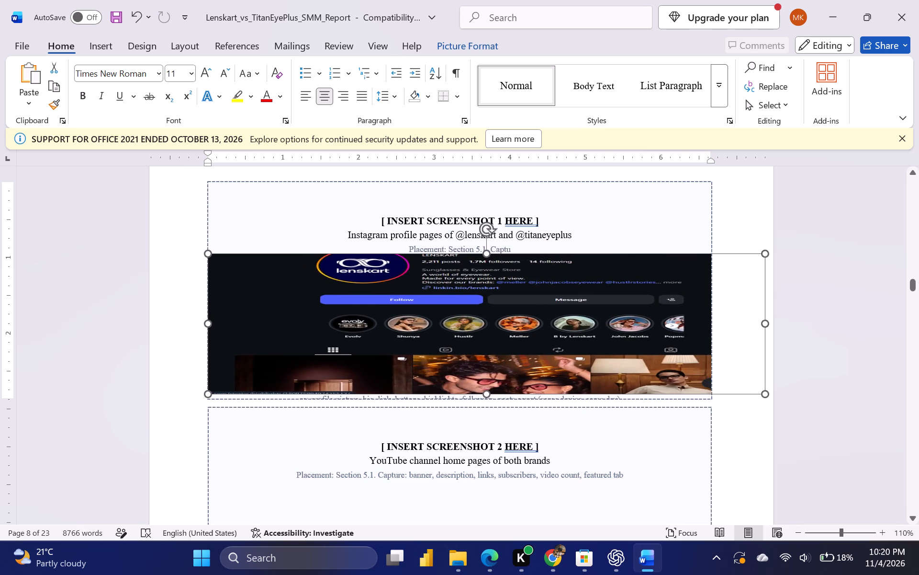
drag(870, 337, 690, 312)
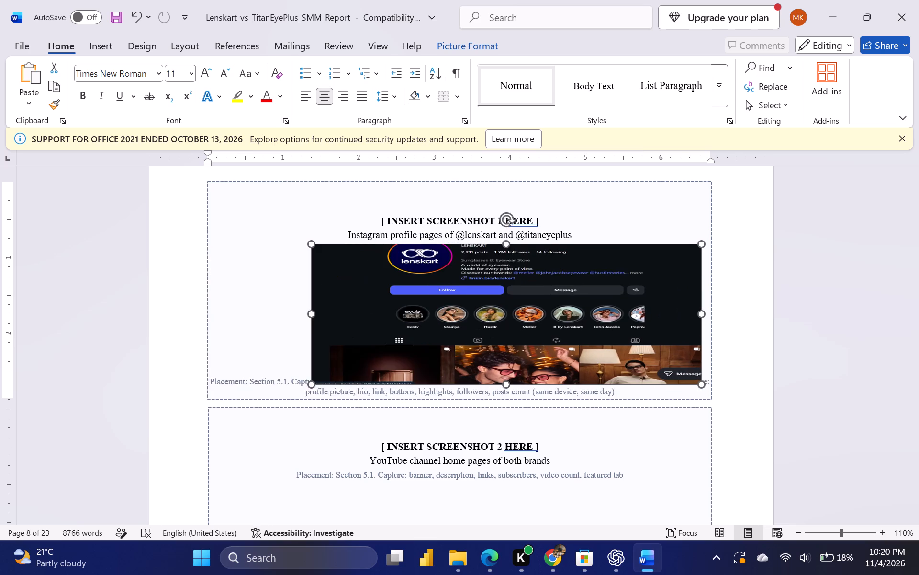
drag(690, 312, 529, 301)
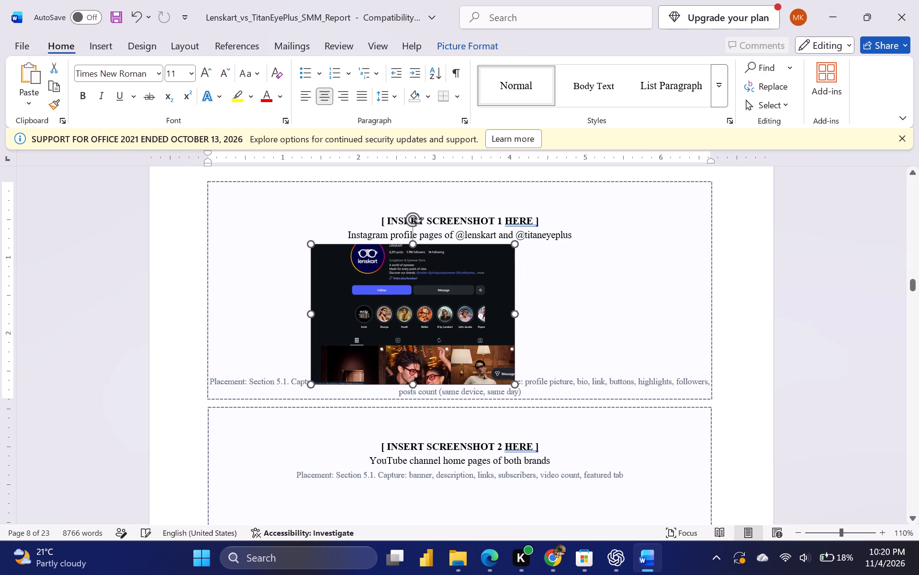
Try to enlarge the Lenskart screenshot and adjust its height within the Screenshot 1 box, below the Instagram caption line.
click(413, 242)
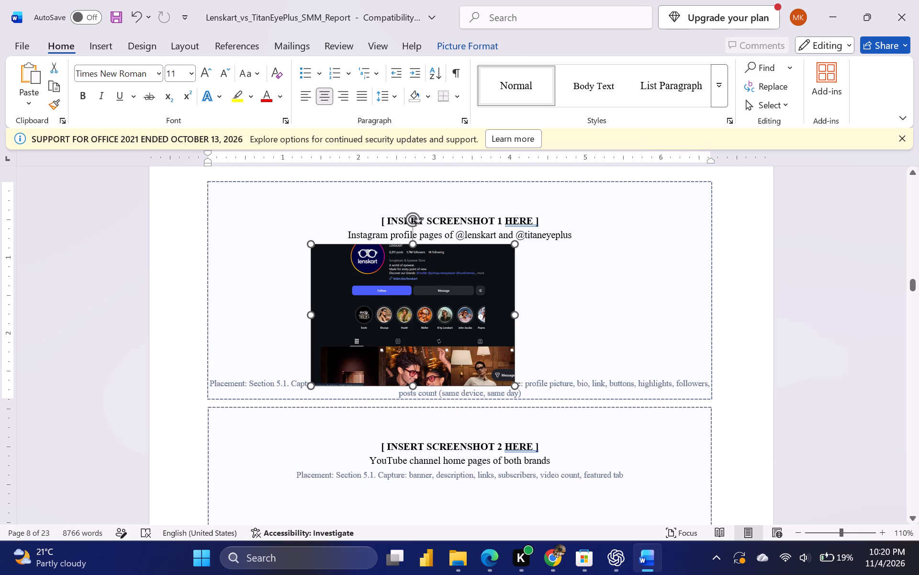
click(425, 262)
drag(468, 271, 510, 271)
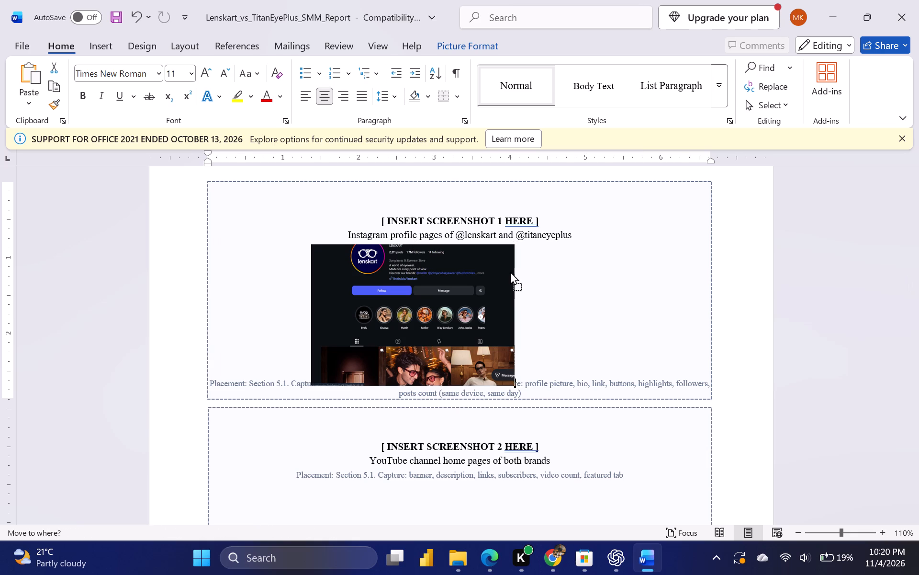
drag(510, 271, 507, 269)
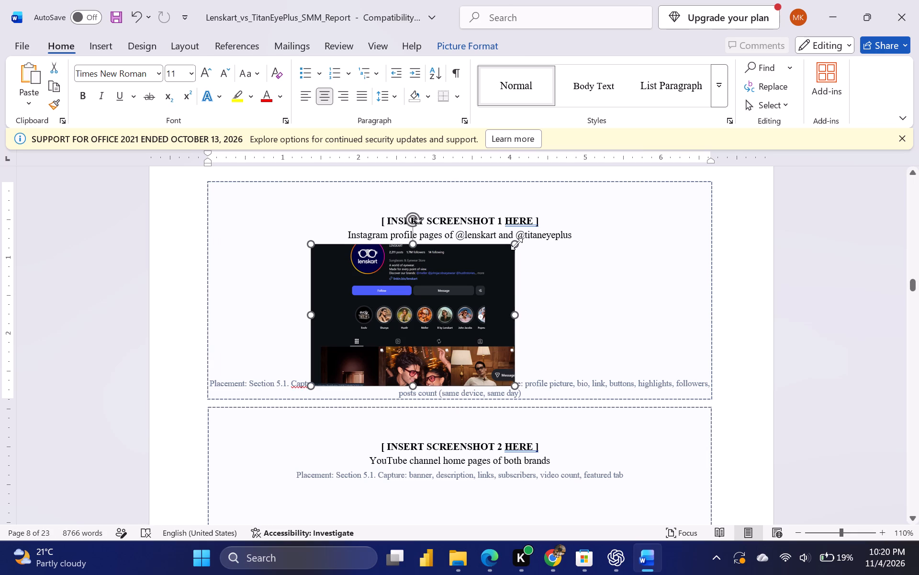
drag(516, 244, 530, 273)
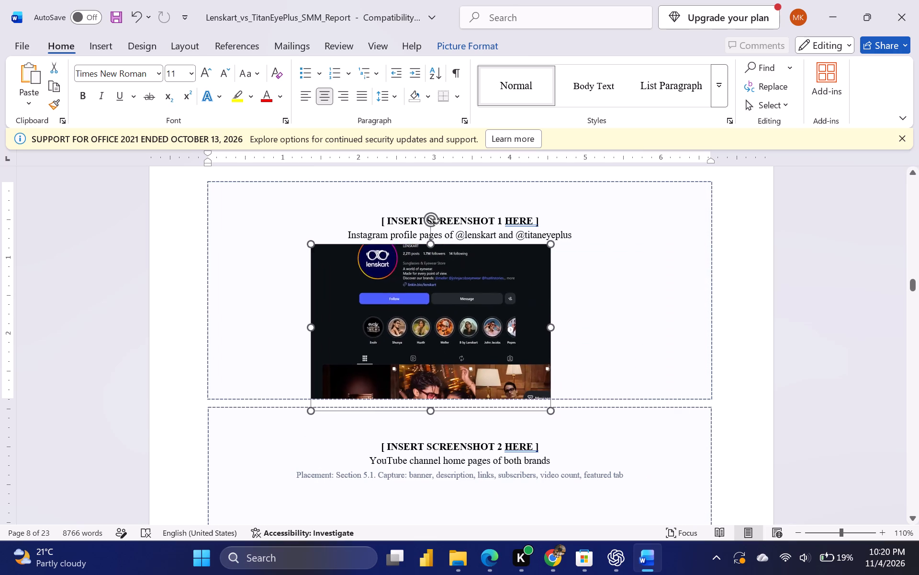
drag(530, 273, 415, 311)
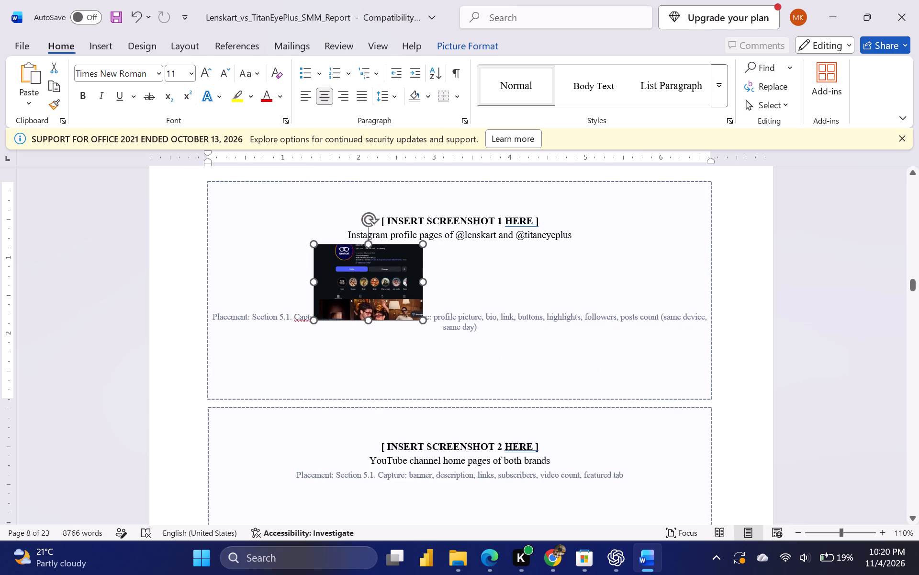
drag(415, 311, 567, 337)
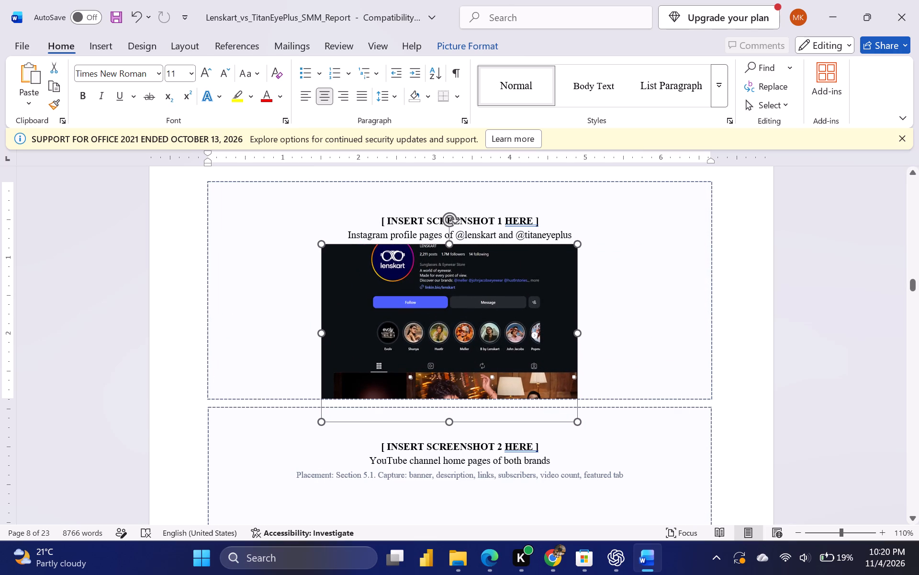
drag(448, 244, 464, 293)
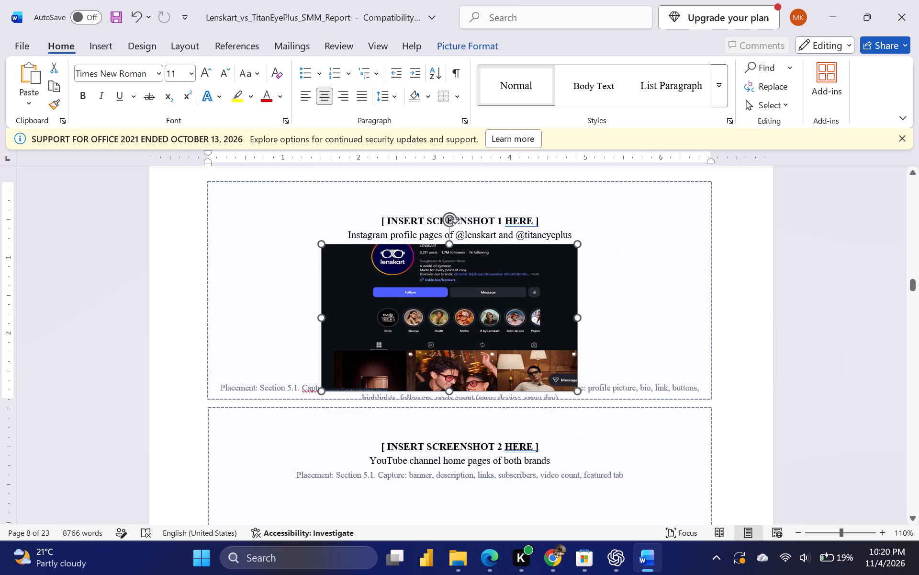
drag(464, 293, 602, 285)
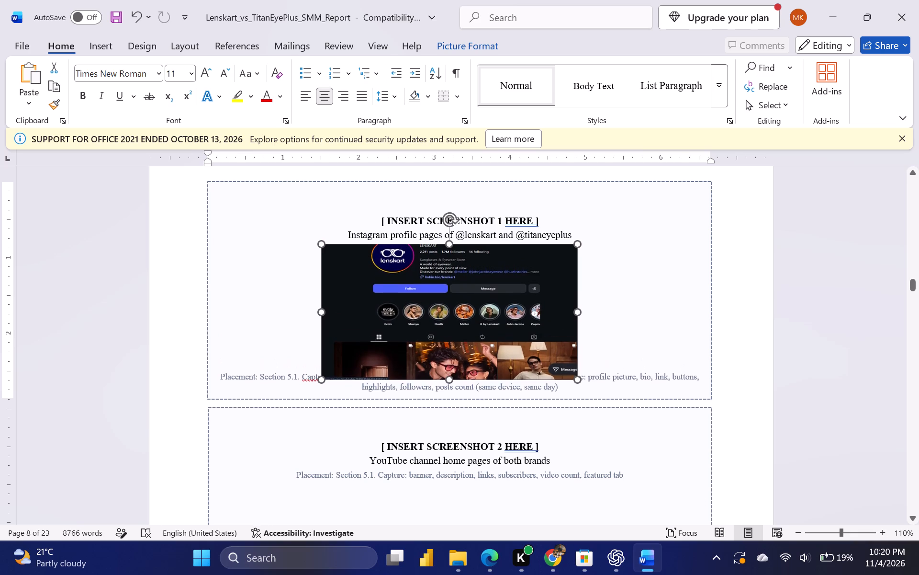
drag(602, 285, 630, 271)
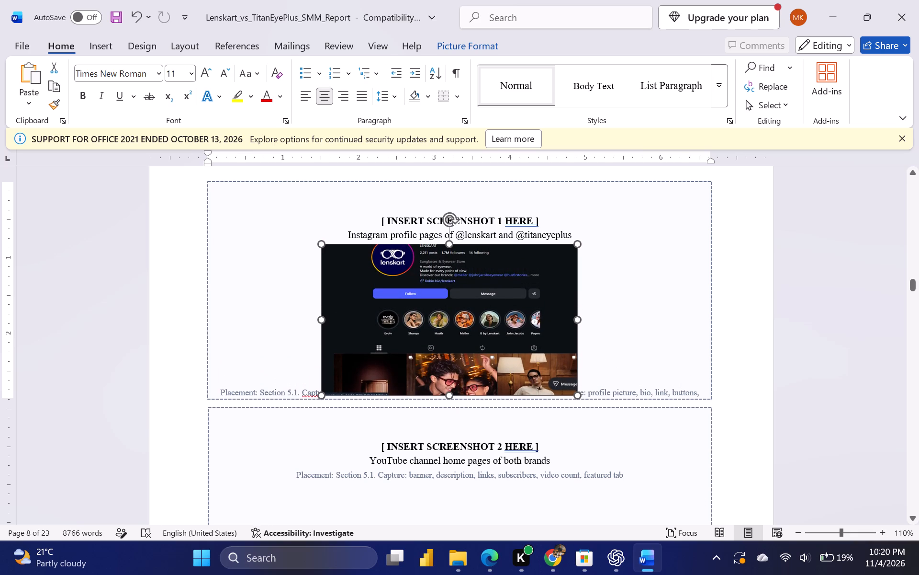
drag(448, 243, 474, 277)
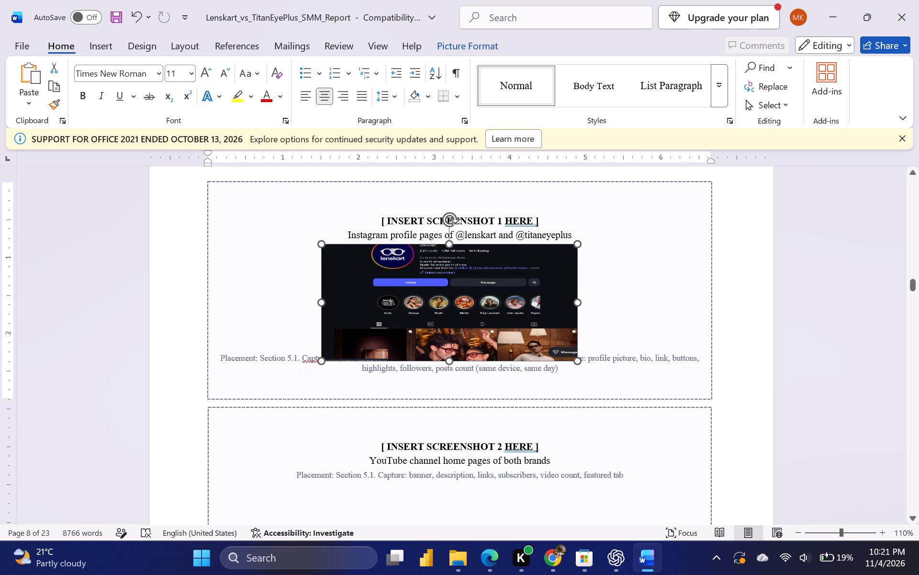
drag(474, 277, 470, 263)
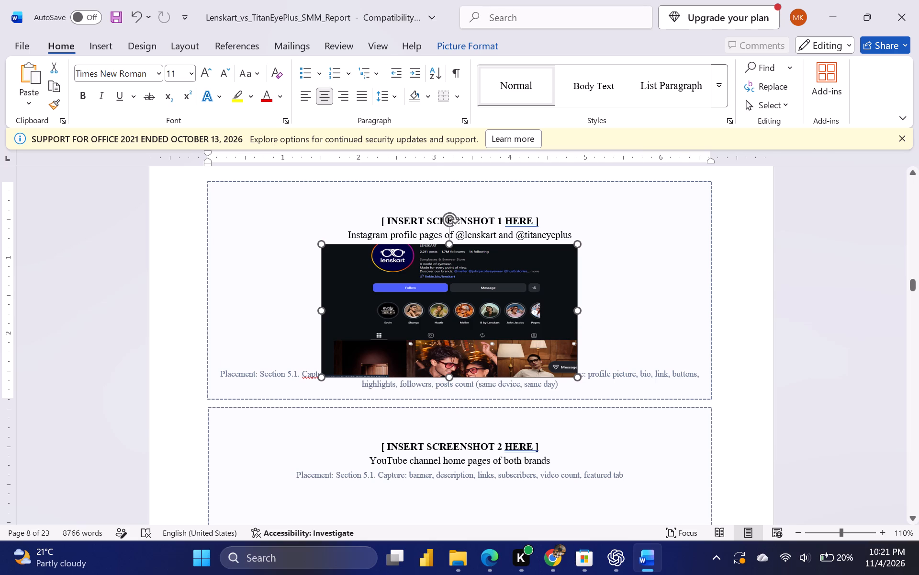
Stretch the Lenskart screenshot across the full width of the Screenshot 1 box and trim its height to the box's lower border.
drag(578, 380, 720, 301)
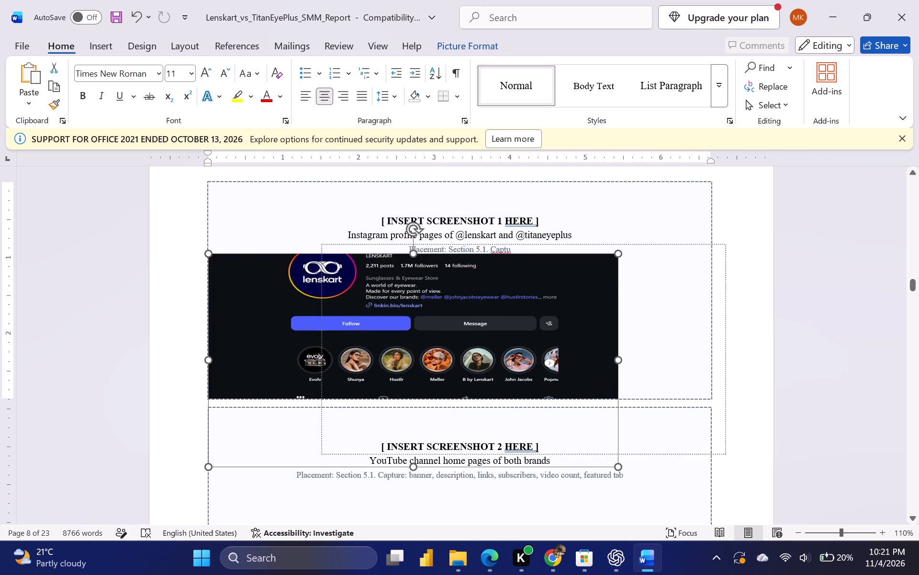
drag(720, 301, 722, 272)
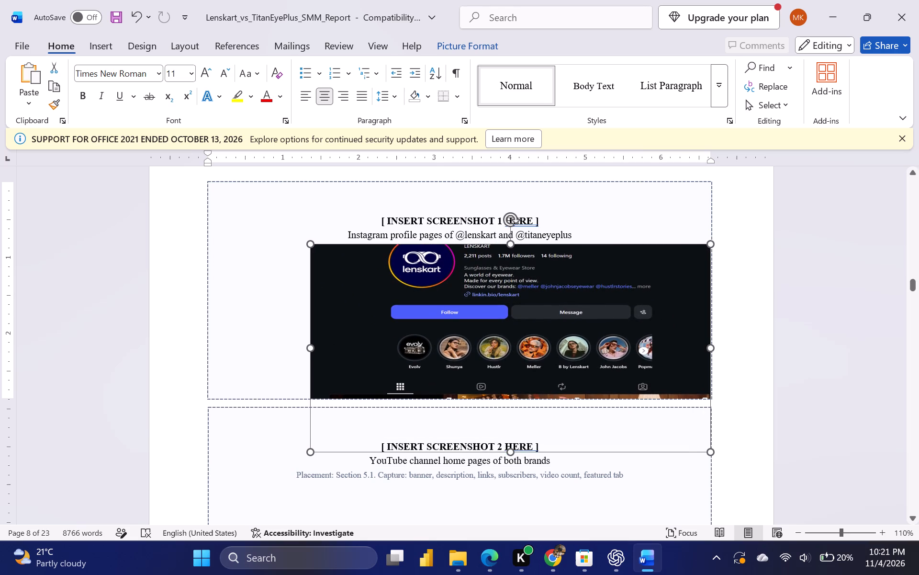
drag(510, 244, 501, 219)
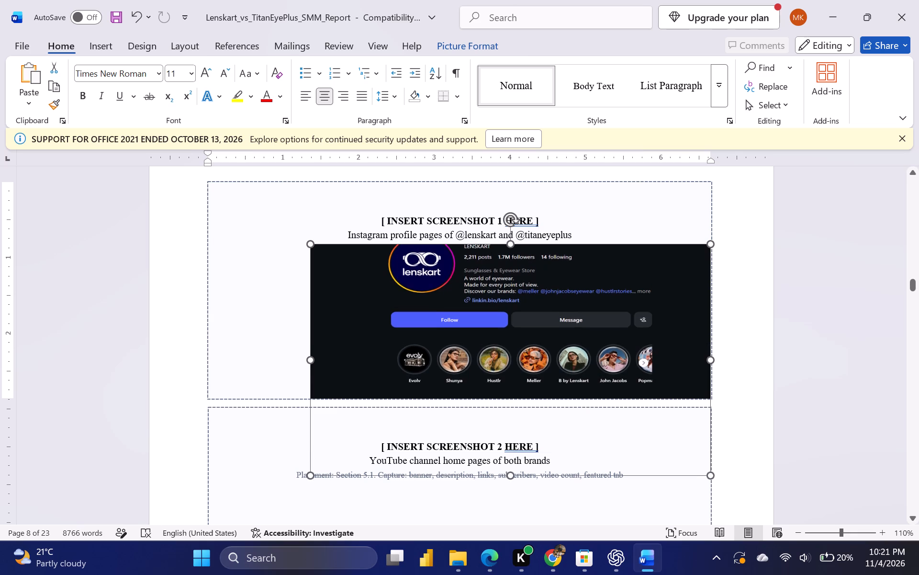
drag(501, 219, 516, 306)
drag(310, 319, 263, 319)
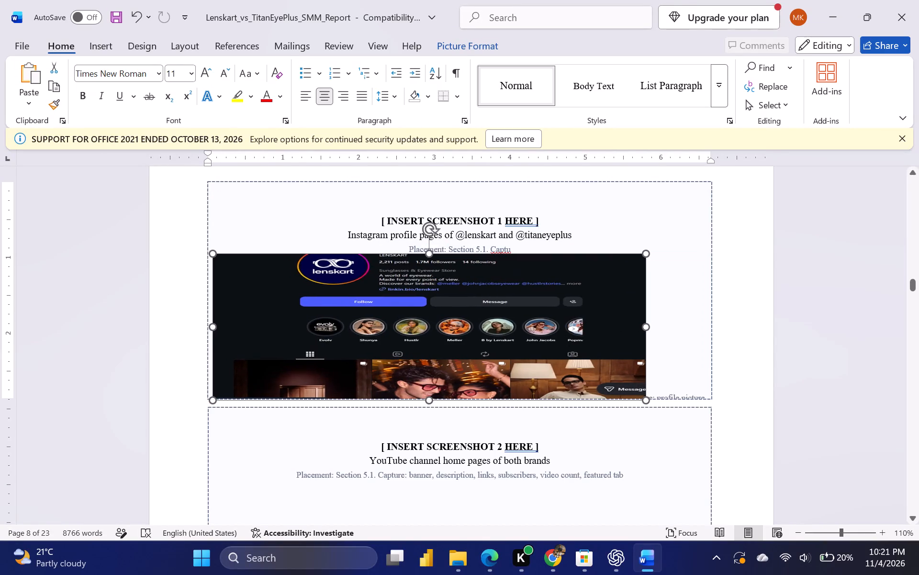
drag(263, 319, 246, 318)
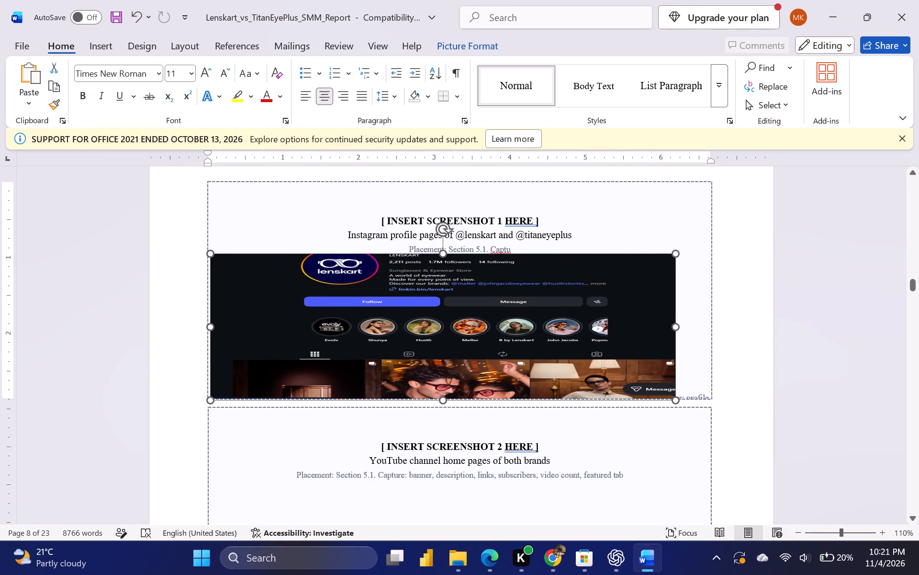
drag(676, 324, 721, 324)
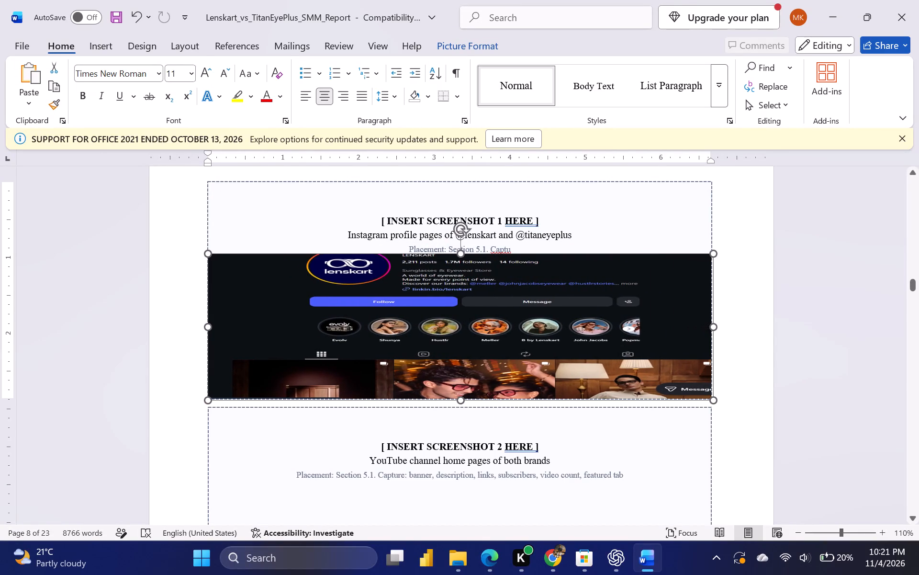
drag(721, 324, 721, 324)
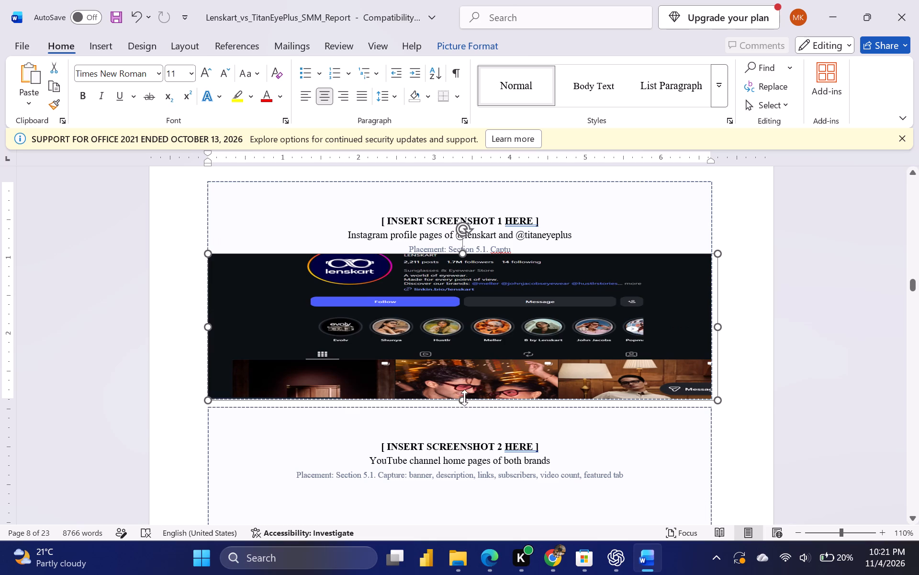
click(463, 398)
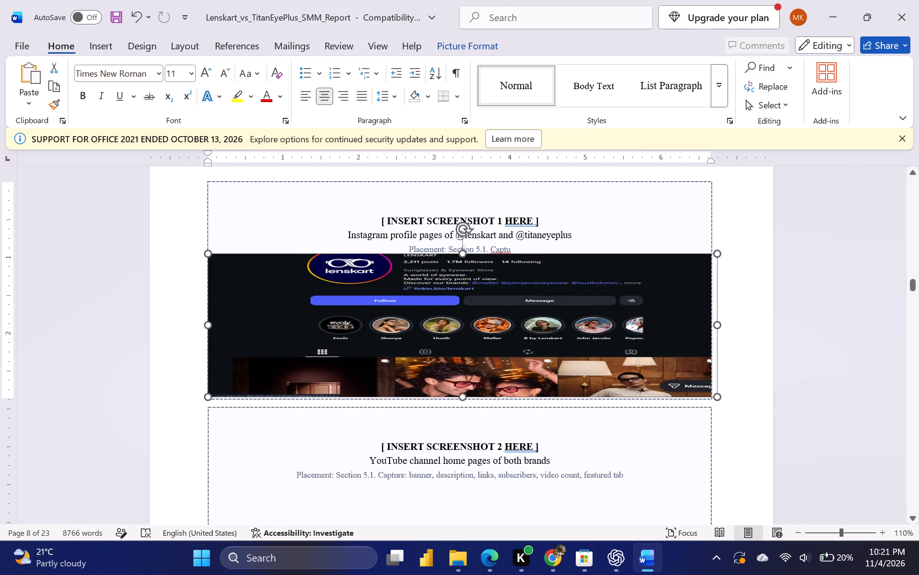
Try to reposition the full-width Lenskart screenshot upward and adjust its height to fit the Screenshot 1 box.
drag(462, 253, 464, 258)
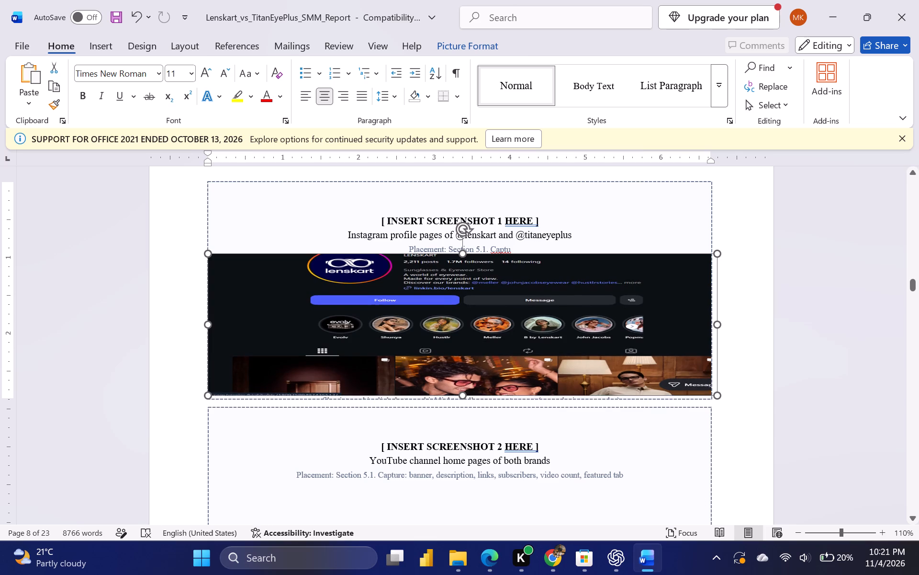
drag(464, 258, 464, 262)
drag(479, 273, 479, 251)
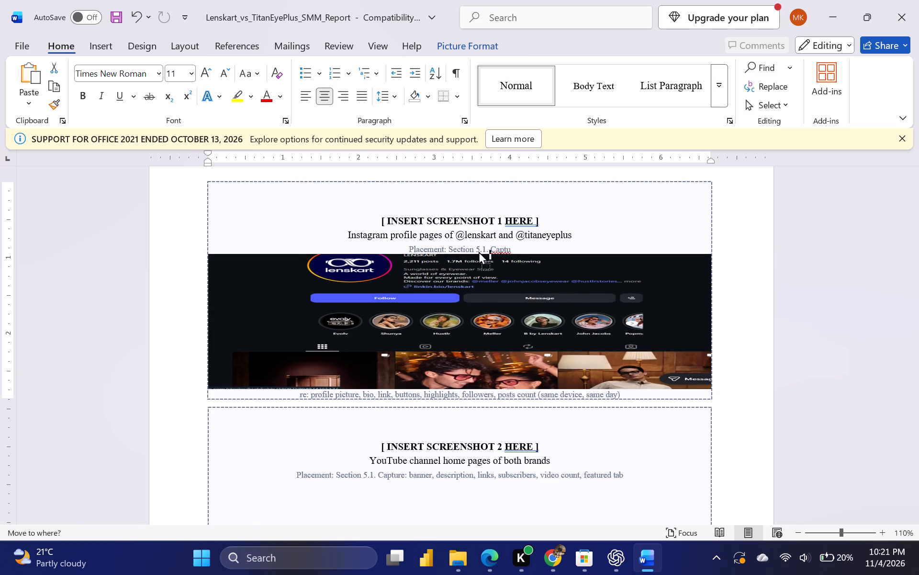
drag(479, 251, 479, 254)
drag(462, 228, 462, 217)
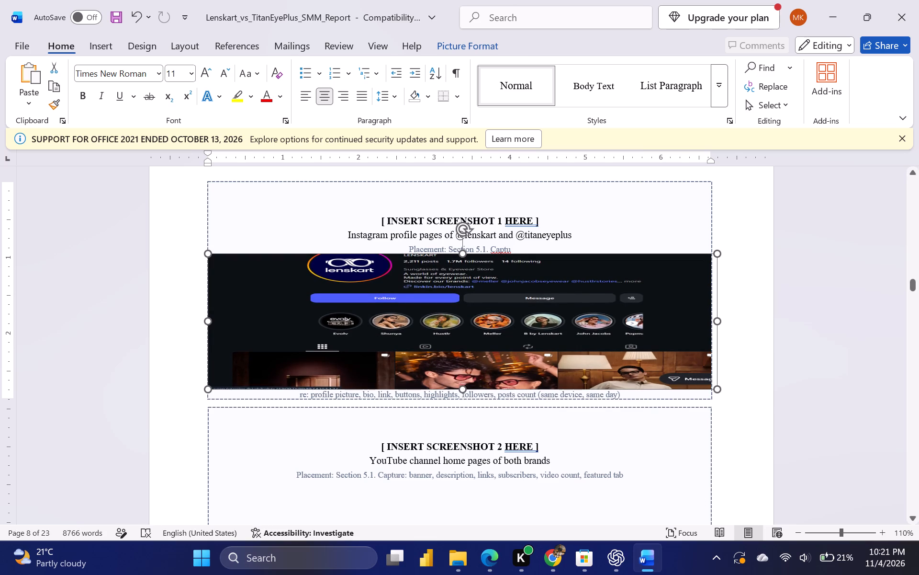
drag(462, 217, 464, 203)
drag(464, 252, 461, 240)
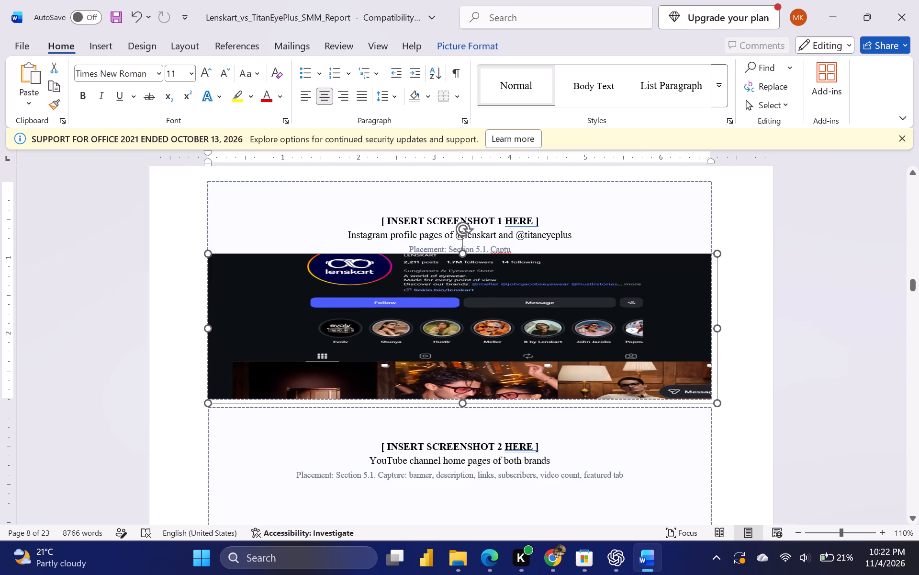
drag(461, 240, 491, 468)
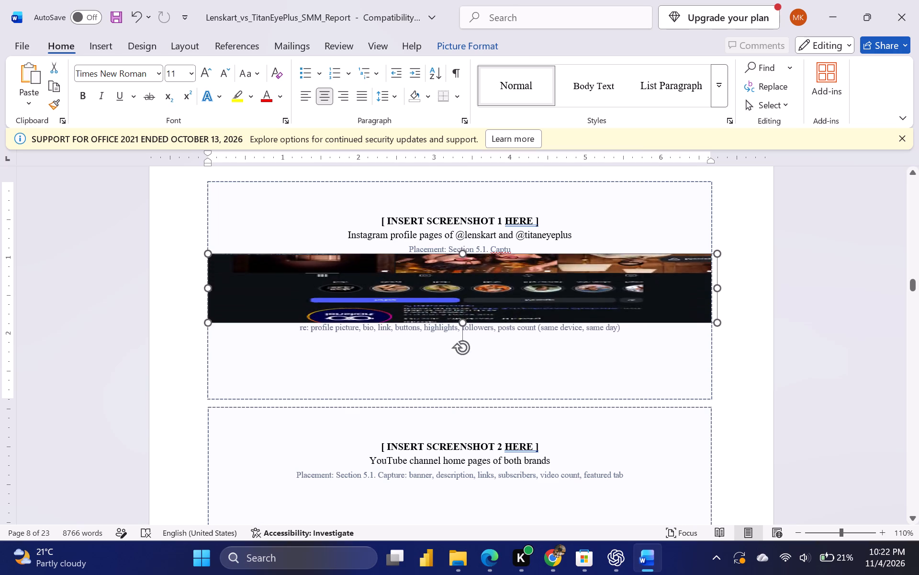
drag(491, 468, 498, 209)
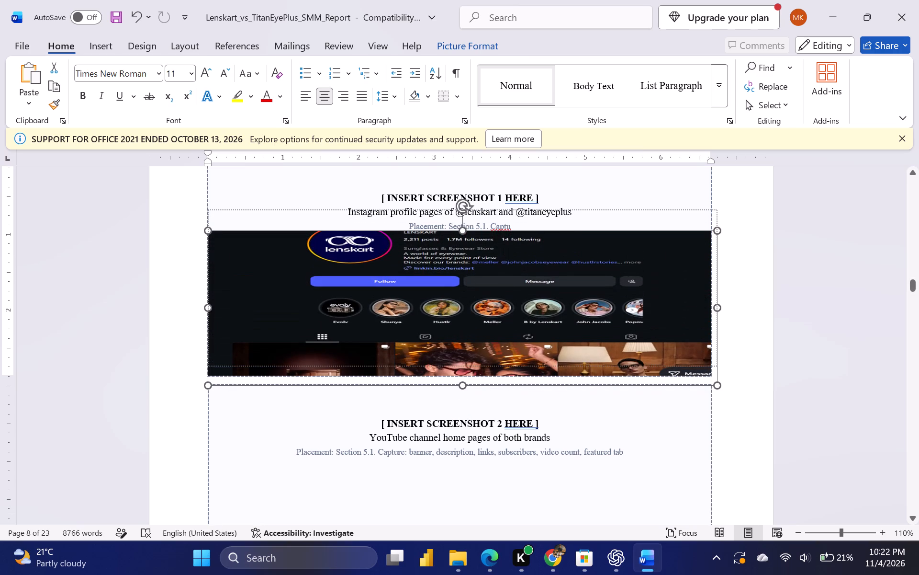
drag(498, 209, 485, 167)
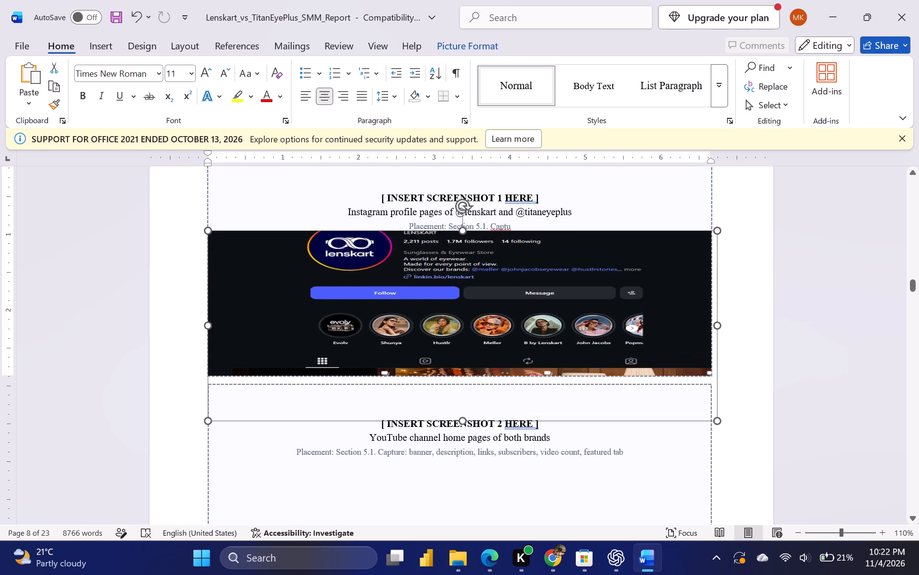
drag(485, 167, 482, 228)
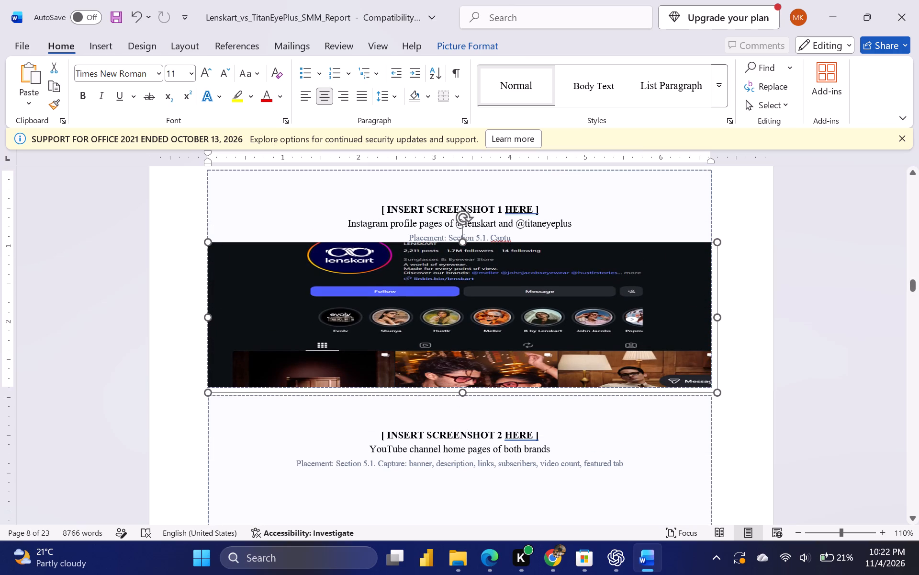
Delete the stretched Lenskart screenshot from the Screenshot 1 box.
key(Delete)
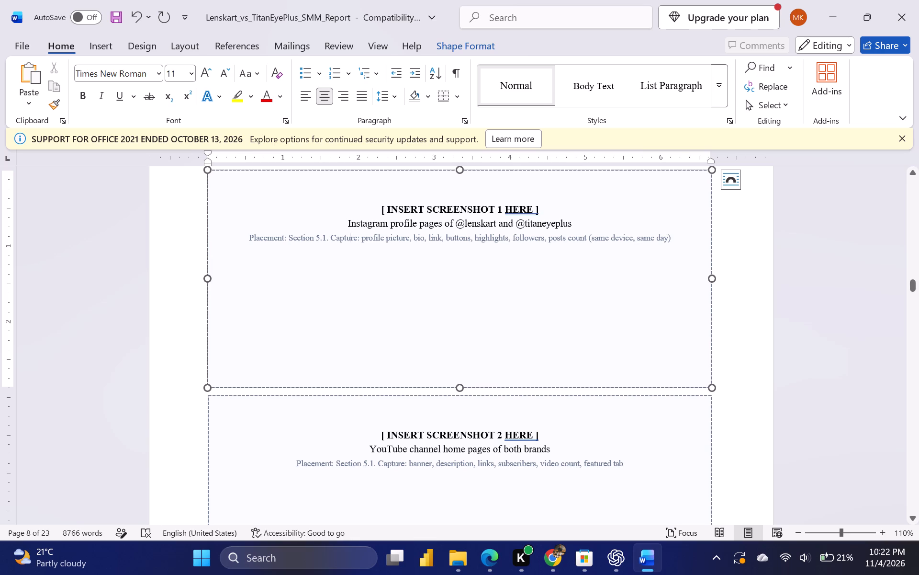
Resize the empty Screenshot 1 box, narrowing it slightly and trying shorter and taller heights before settling just above the Screenshot 2 box.
scroll(348, 242, up, 1)
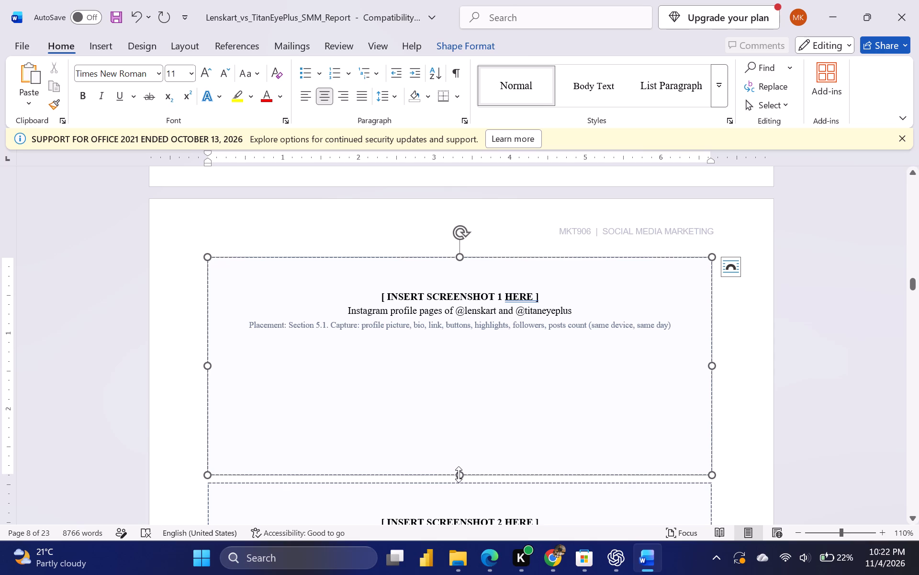
drag(459, 474, 474, 395)
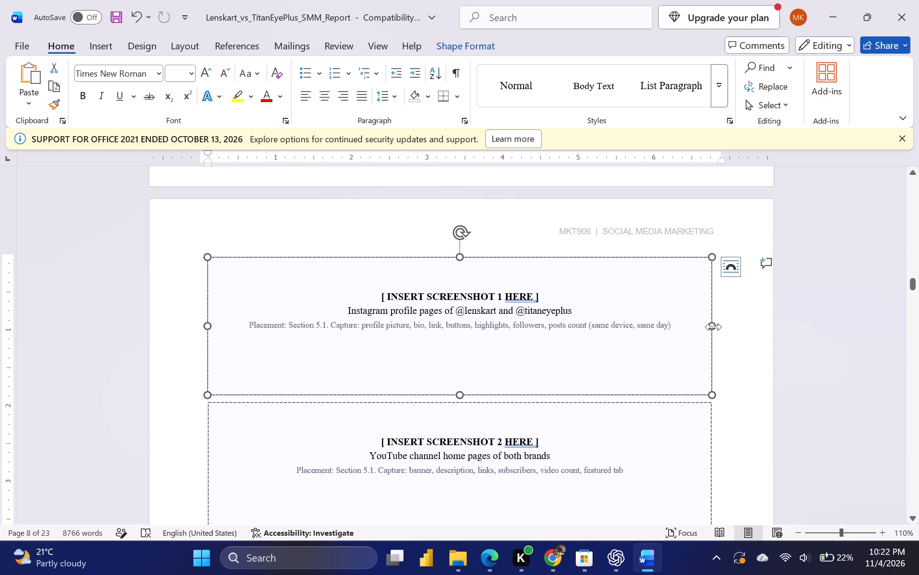
click(714, 327)
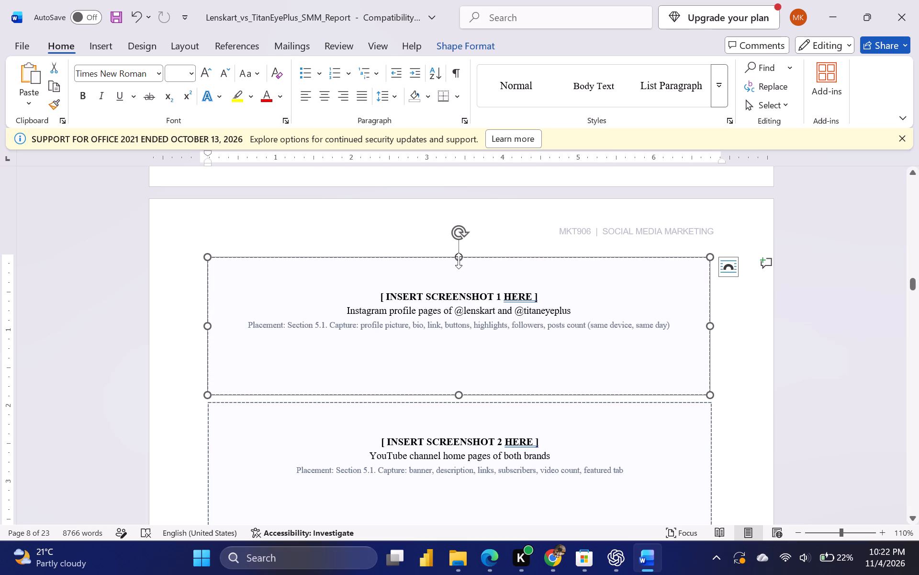
drag(459, 261, 458, 99)
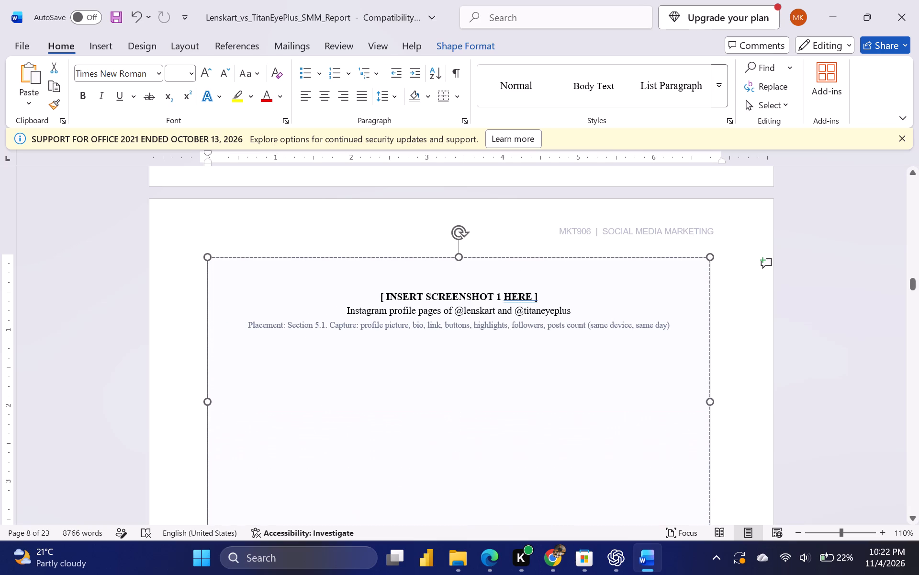
drag(458, 99, 475, 169)
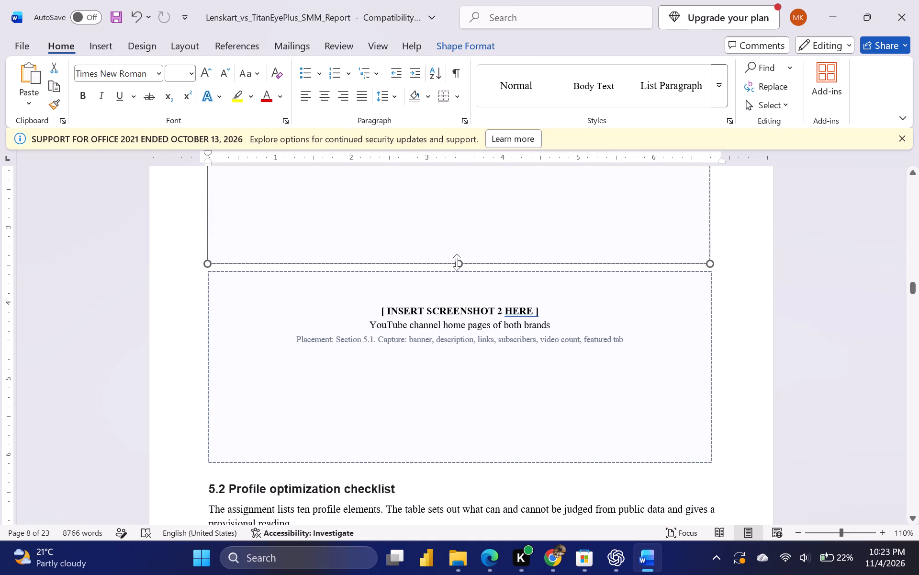
drag(457, 262, 454, 222)
scroll(454, 222, right, 1)
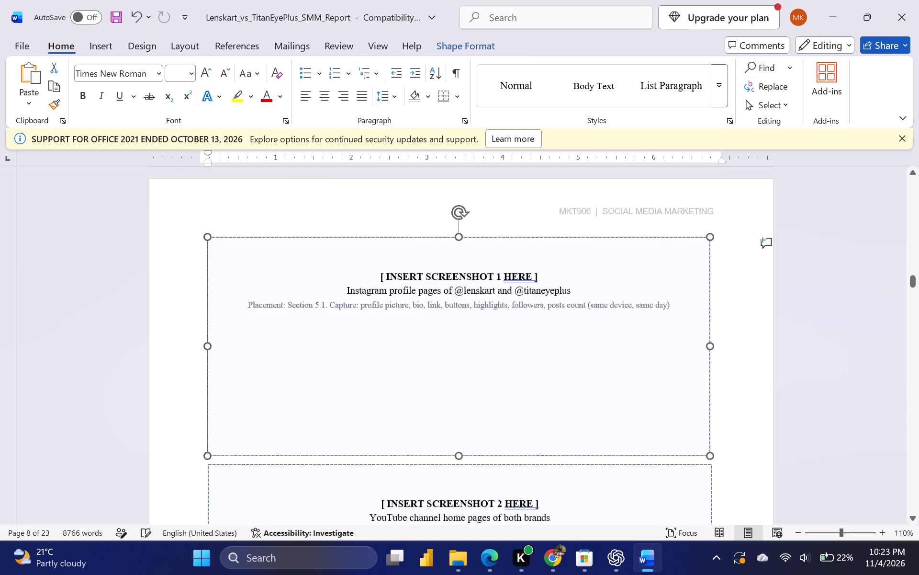
scroll(454, 222, right, 1)
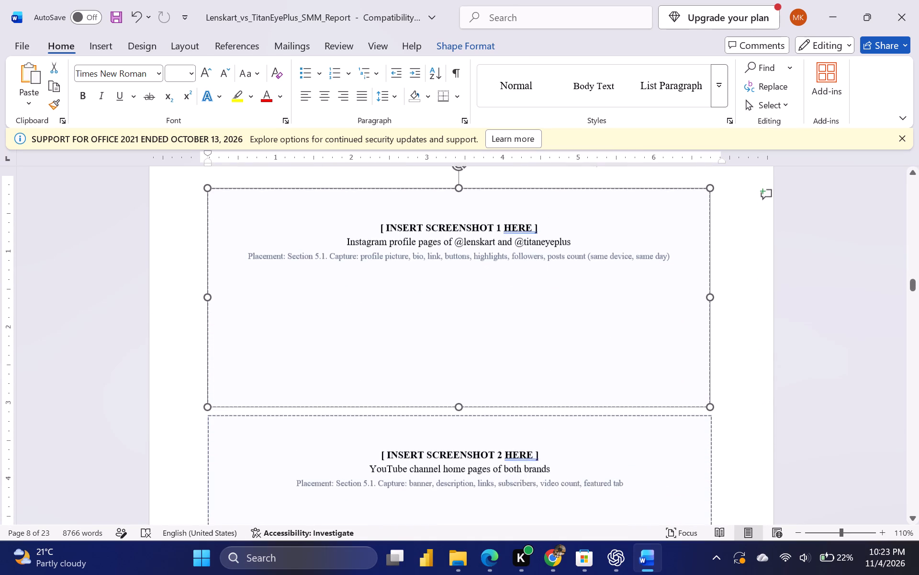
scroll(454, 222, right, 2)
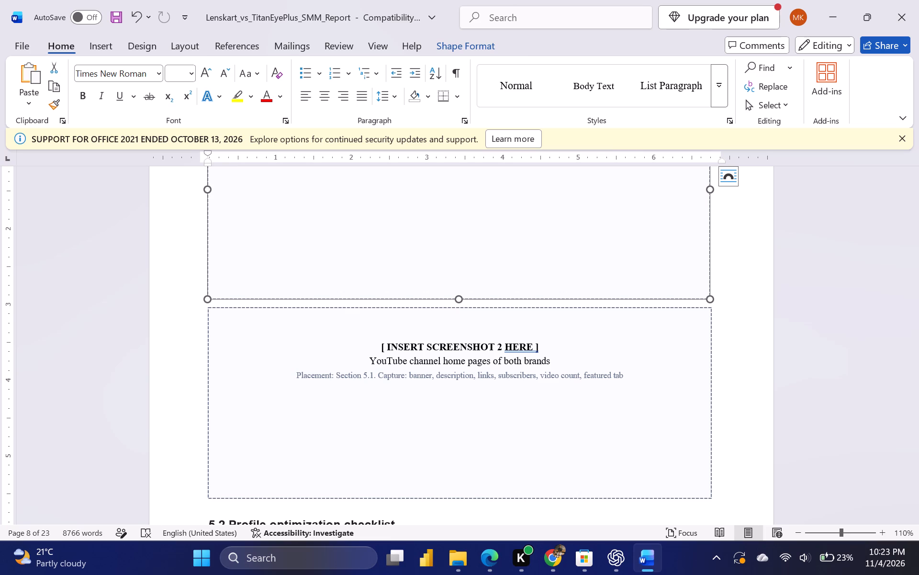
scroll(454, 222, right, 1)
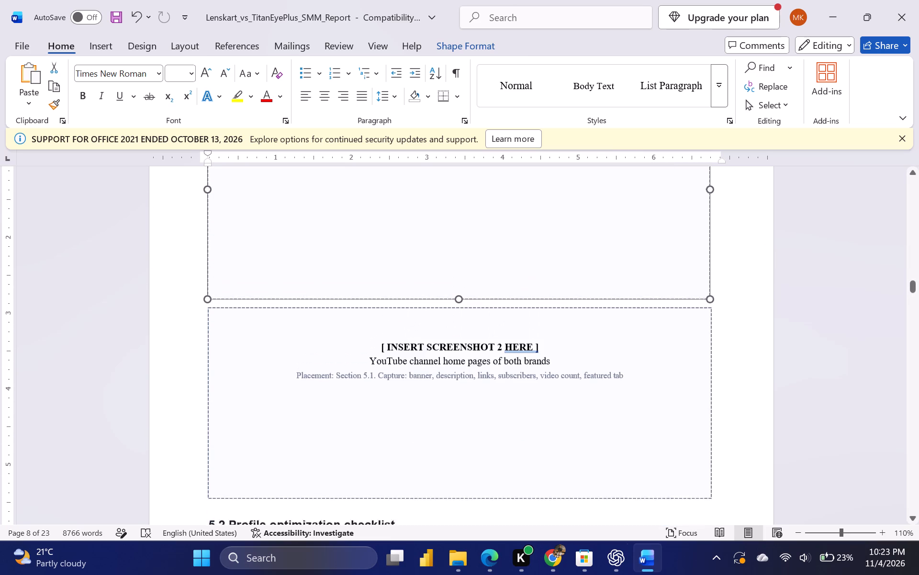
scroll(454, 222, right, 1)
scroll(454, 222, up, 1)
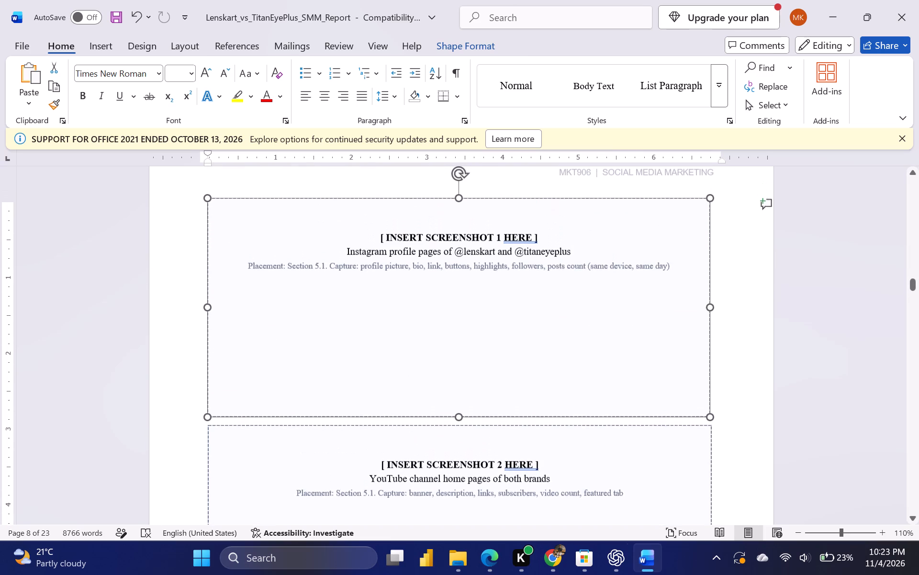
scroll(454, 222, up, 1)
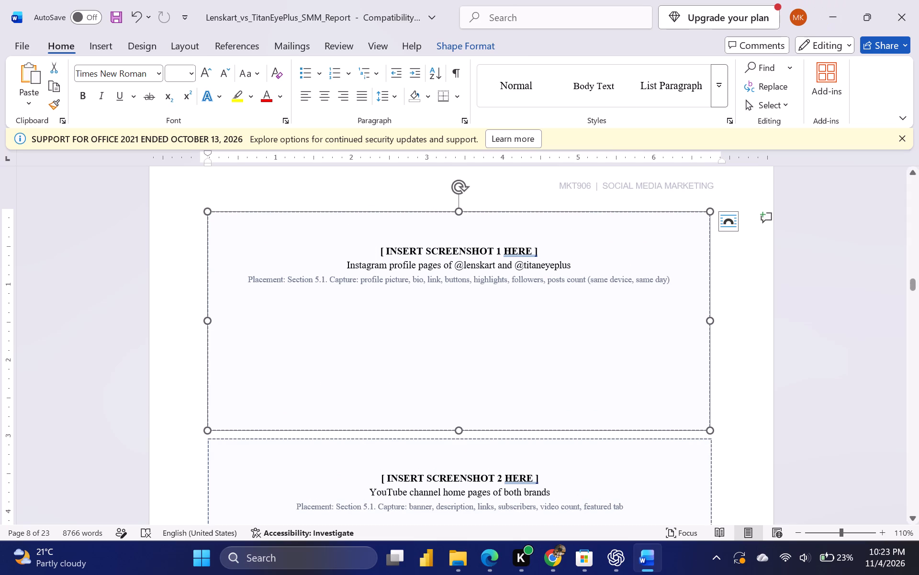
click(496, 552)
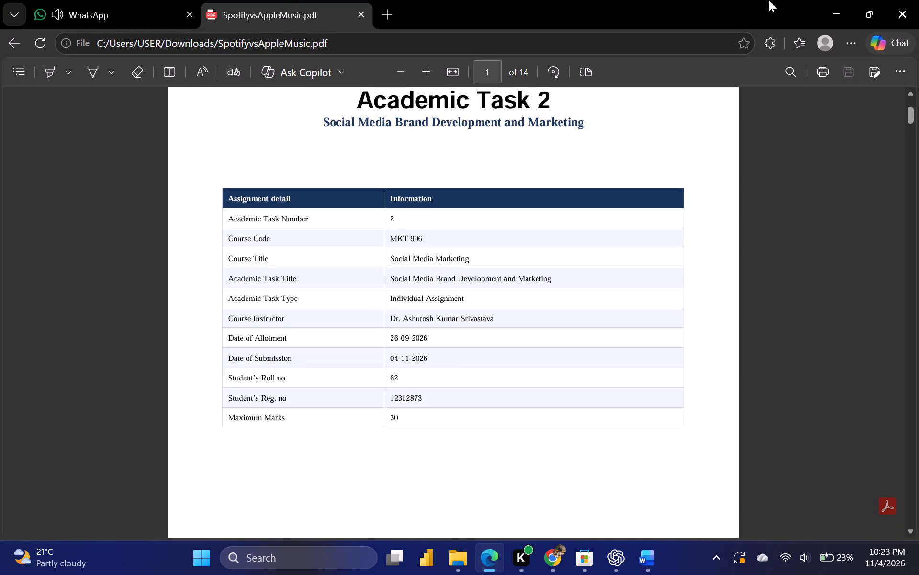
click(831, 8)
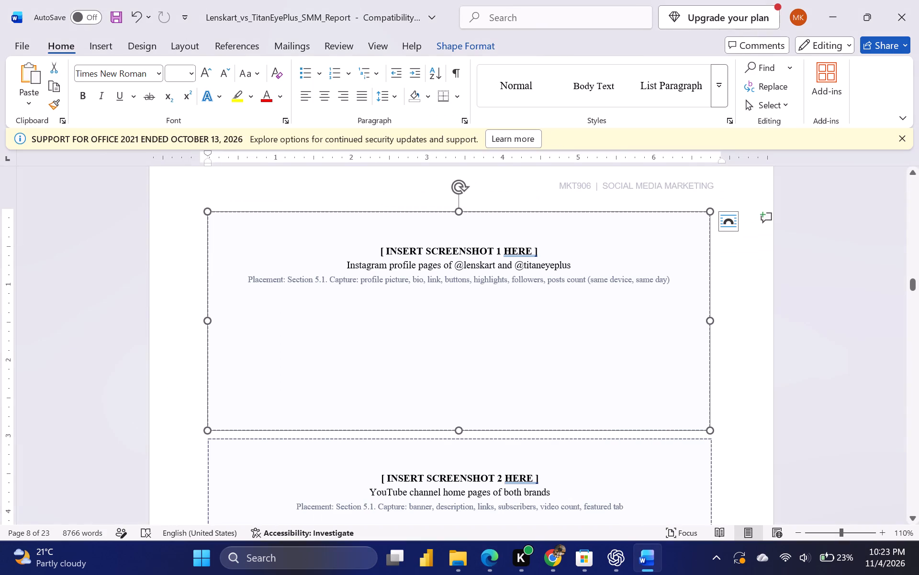
Delete all placeholder text from the Screenshot 1 box: its heading, the Instagram profile pages description and the placement note.
click(435, 271)
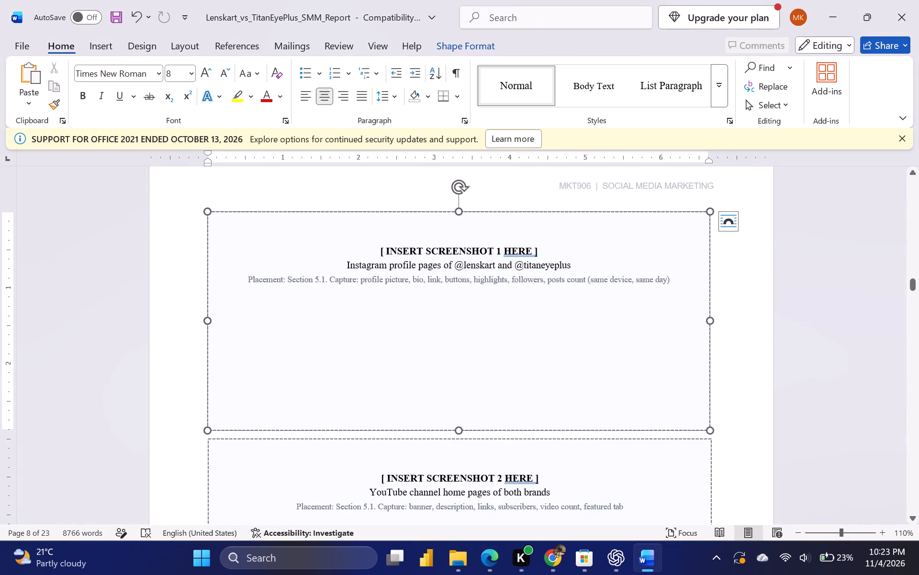
click(673, 275)
key(BackSpace)
key(BackSpace)
key(BackSpace)
key(BackSpace)
key(BackSpace)
key(BackSpace)
key(BackSpace)
key(BackSpace)
key(BackSpace)
key(BackSpace)
key(BackSpace)
key(BackSpace)
key(BackSpace)
key(BackSpace)
key(BackSpace)
key(BackSpace)
key(BackSpace)
key(BackSpace)
key(BackSpace)
key(BackSpace)
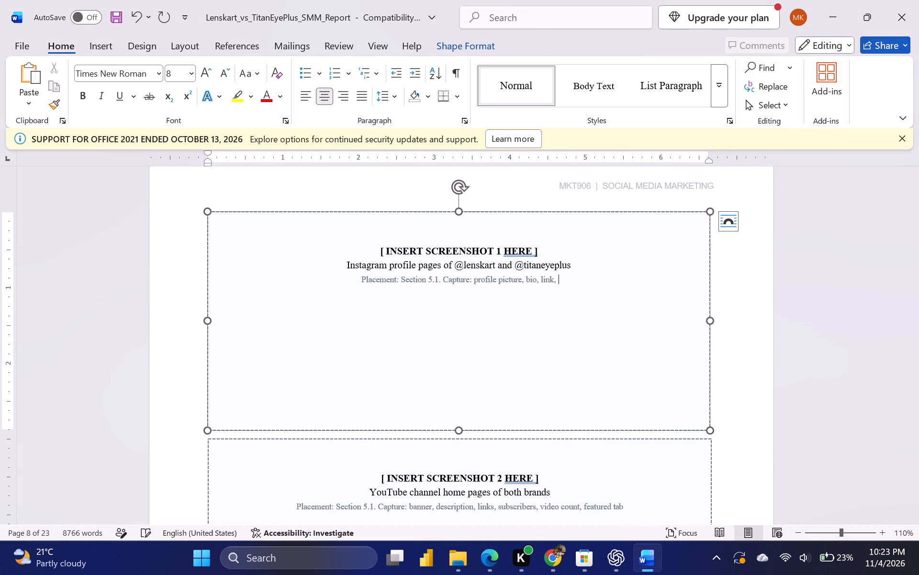
key(ctrl+BackSpace)
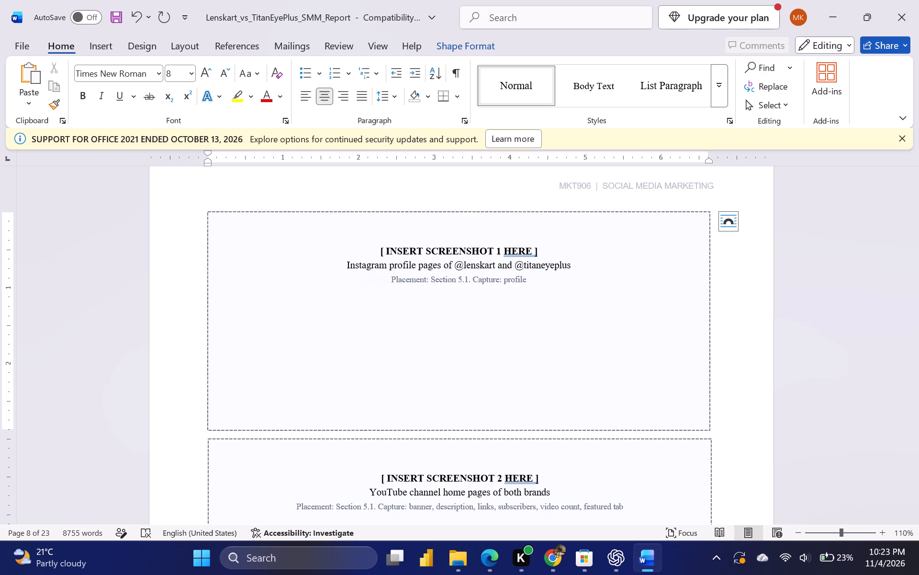
key(ctrl+BackSpace)
key(ctrl+BackSpace)
key(ctrl+BackSpace)
key(ctrl+BackSpace)
key(ctrl+BackSpace)
key(ctrl+BackSpace)
key(ctrl+BackSpace)
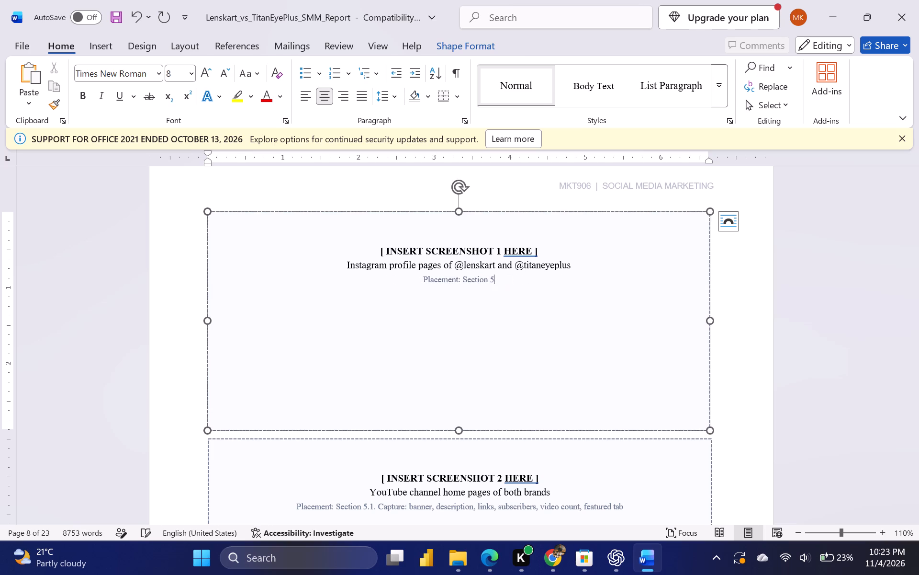
key(ctrl+BackSpace)
key(ctrl+BackSpace)
key(ctrl+BackSpace)
key(ctrl+BackSpace)
key(ctrl+BackSpace)
key(ctrl+BackSpace)
key(ctrl+BackSpace)
key(ctrl+BackSpace)
key(ctrl+BackSpace)
key(ctrl+BackSpace)
key(ctrl+BackSpace)
key(ctrl+BackSpace)
key(ctrl+BackSpace)
key(ctrl+BackSpace)
key(ctrl+BackSpace)
key(ctrl+BackSpace)
key(ctrl+BackSpace)
key(ctrl+BackSpace)
key(ctrl+BackSpace)
key(ctrl+BackSpace)
key(ctrl+BackSpace)
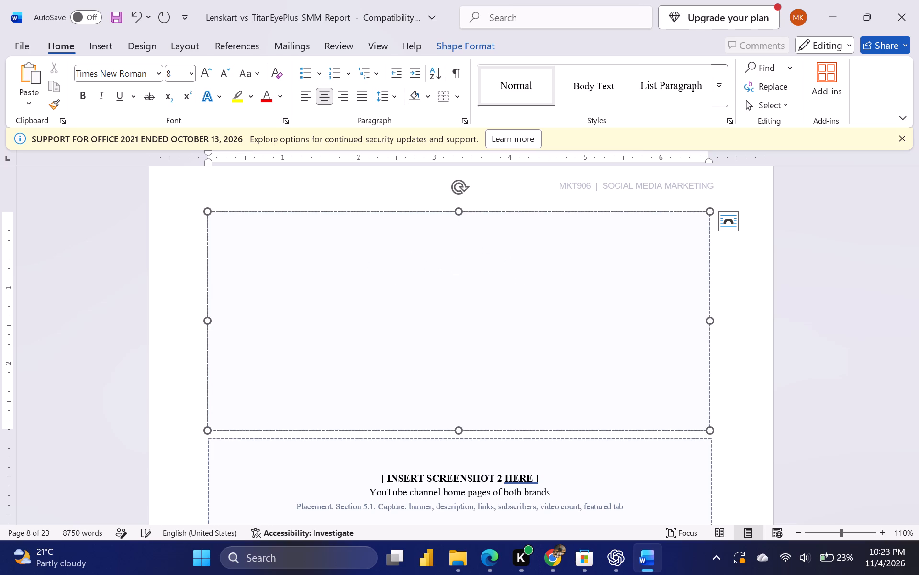
click(232, 233)
click(228, 247)
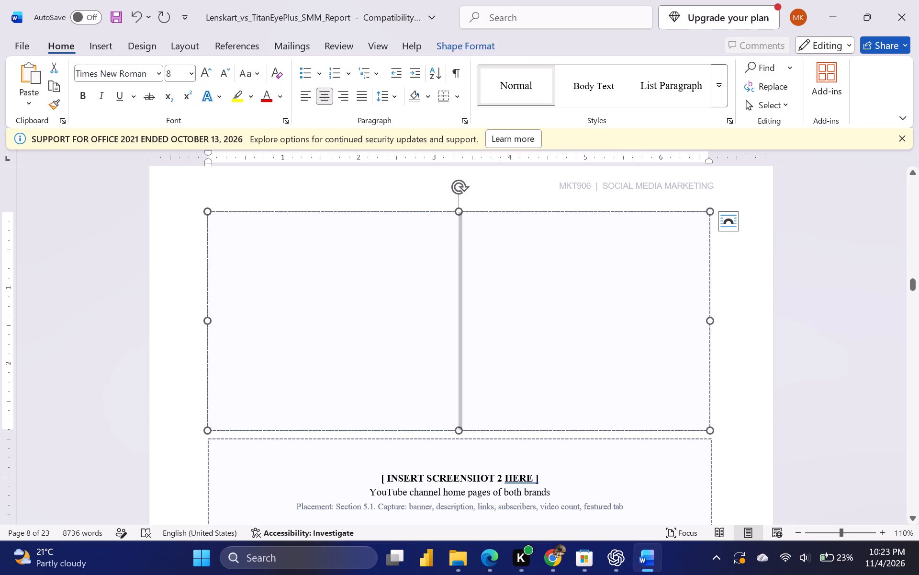
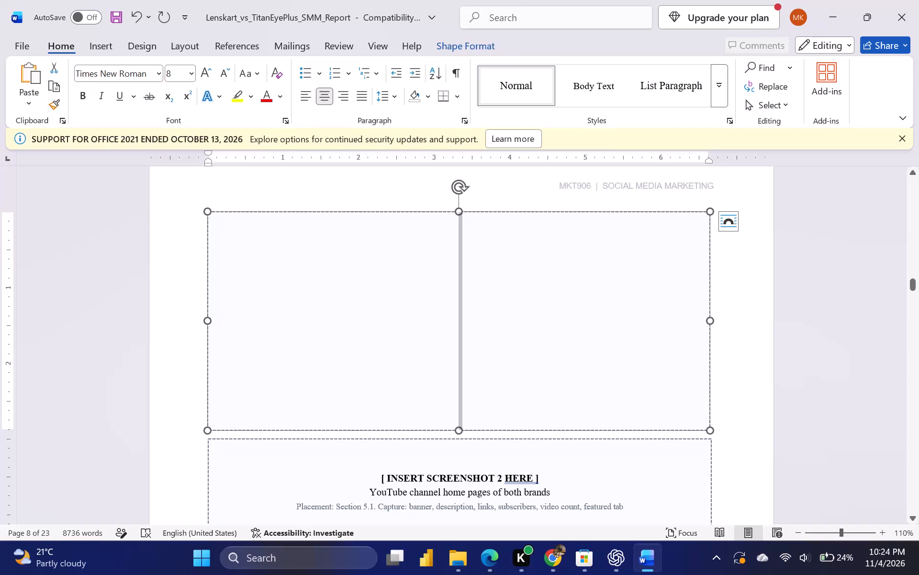
Paste the Lenskart Instagram profile screenshot into the emptied Screenshot 1 box at the top of page 8.
click(480, 296)
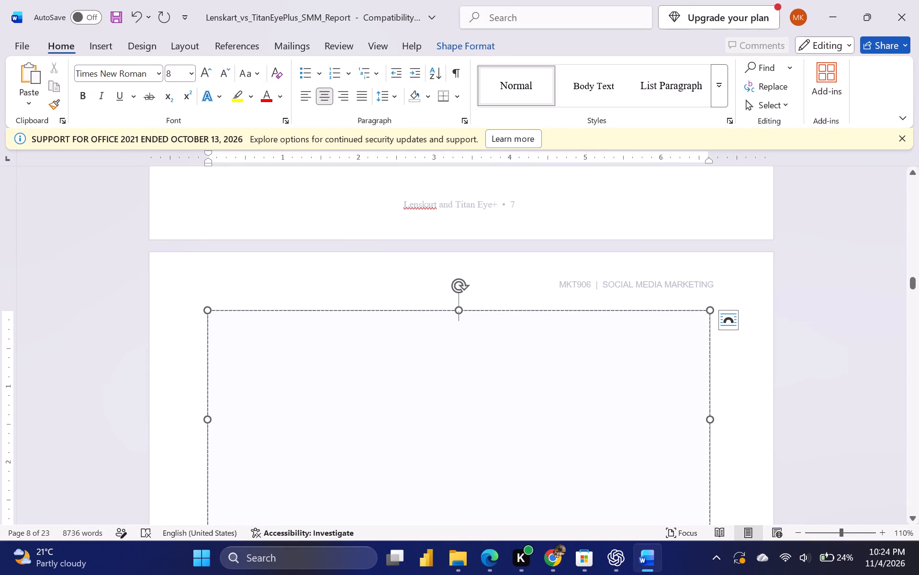
click(240, 326)
click(228, 336)
triple_click(228, 336)
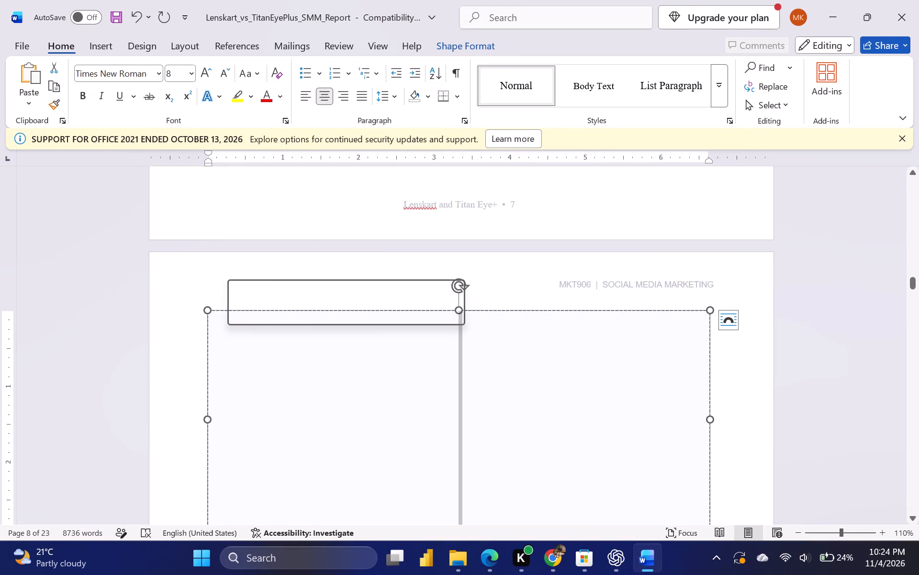
right_click(228, 336)
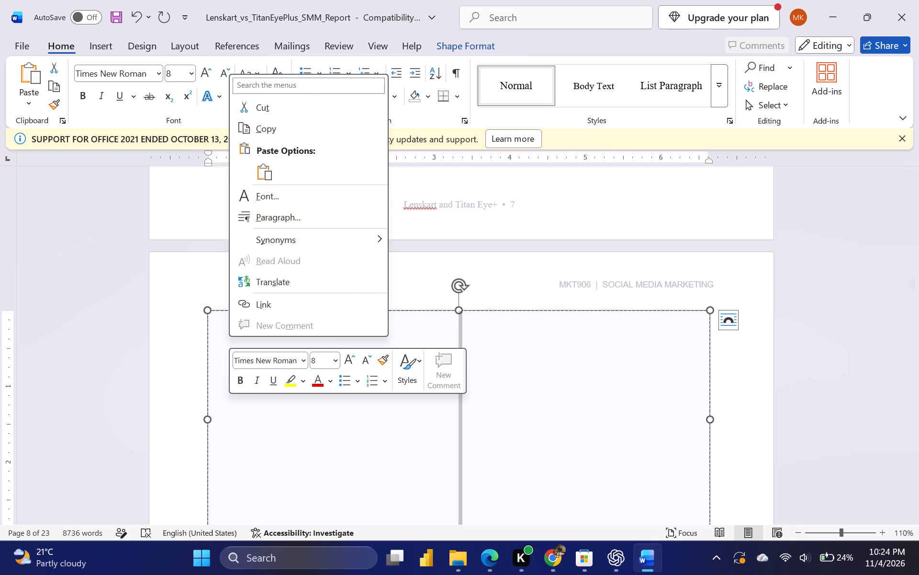
click(225, 336)
key(ctrl+v)
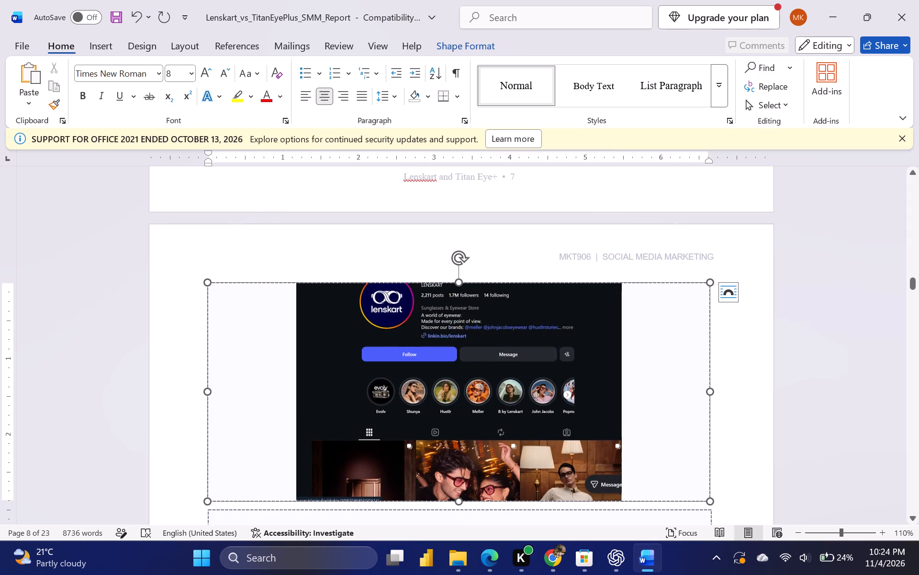
Resize the box around the Lenskart screenshot so it is slightly narrower than the Screenshot 2 box below.
scroll(496, 296, down, 1)
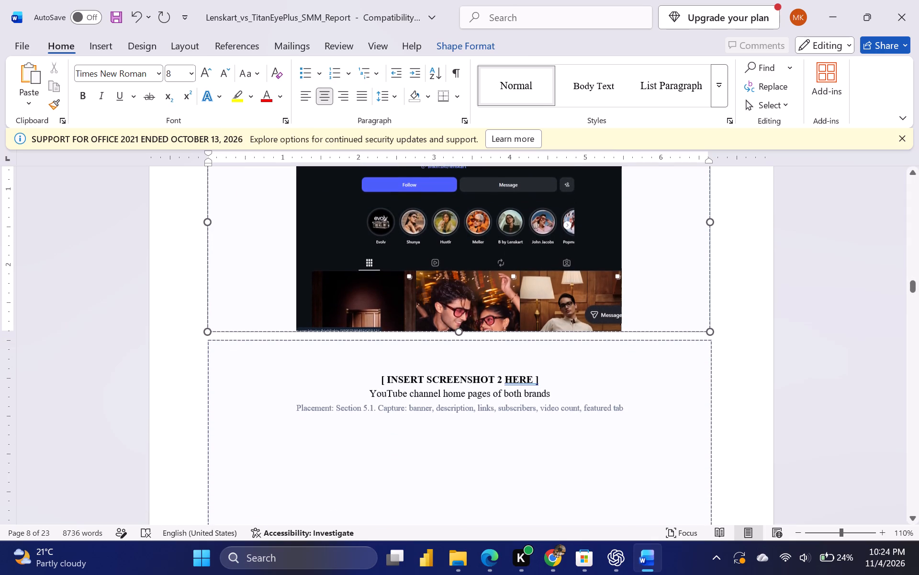
click(715, 274)
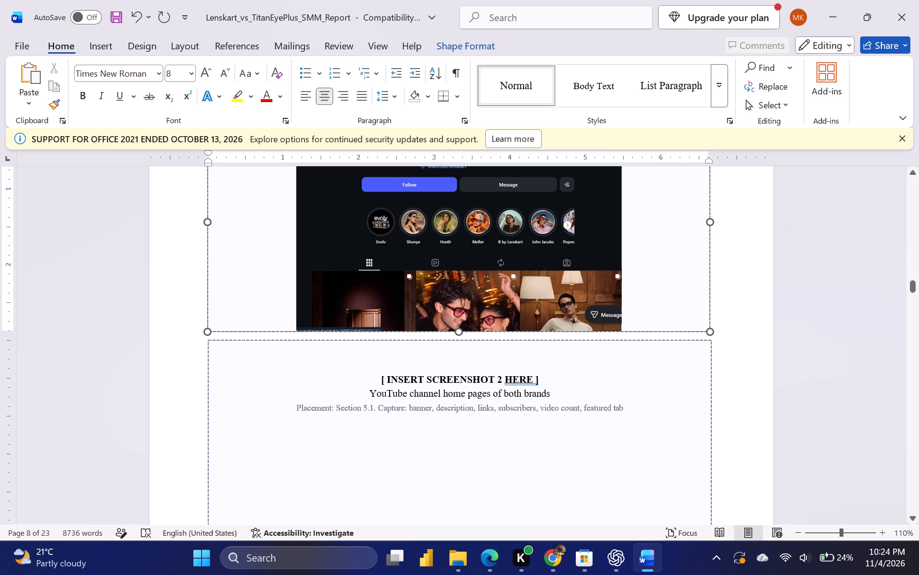
click(709, 274)
key(Delete)
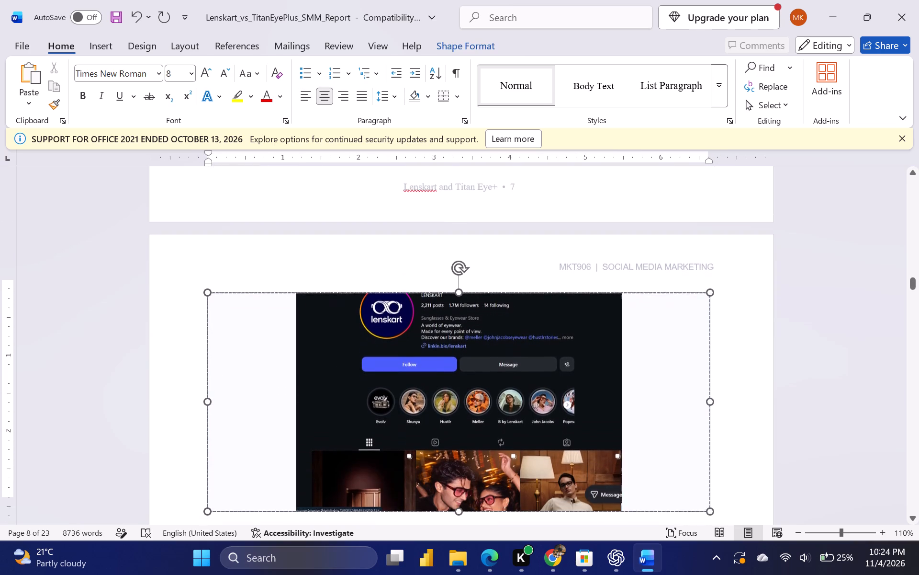
drag(711, 249, 687, 250)
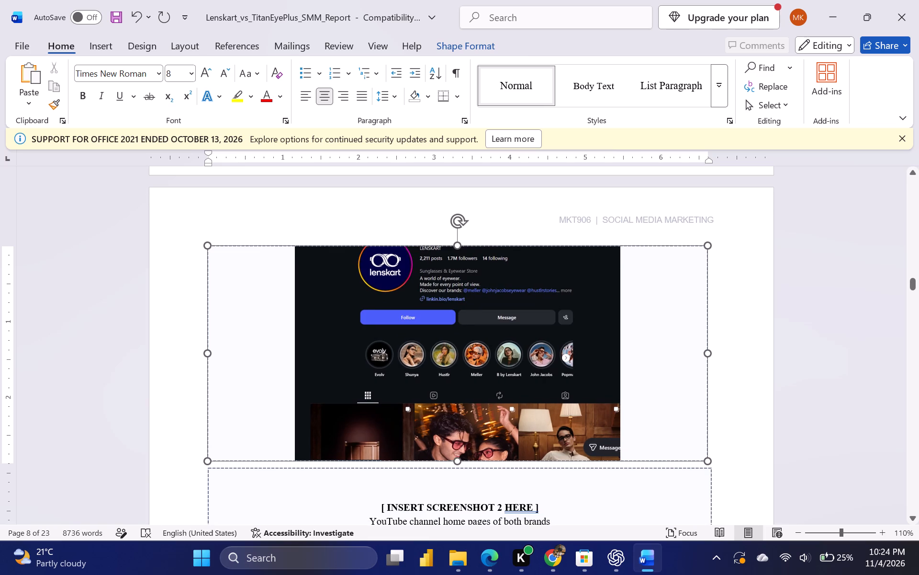
drag(687, 250, 640, 253)
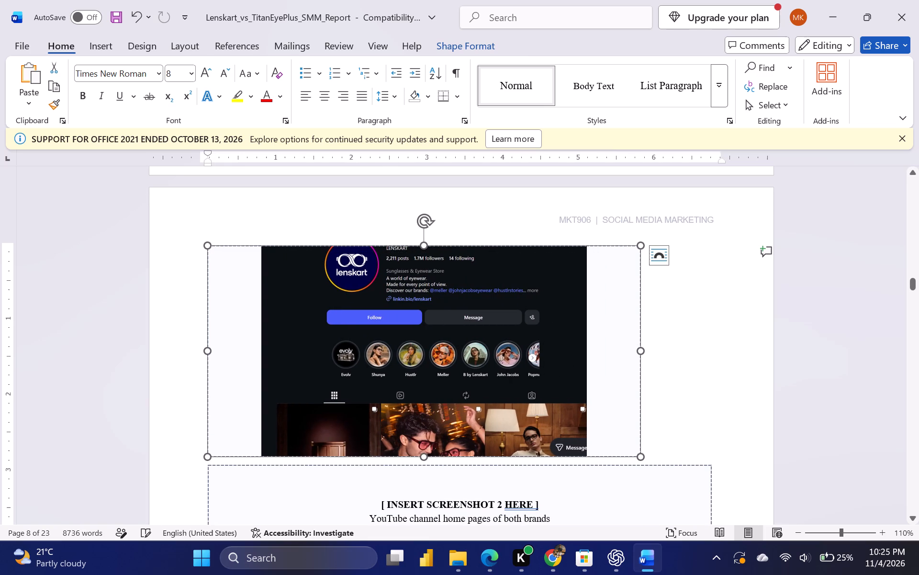
drag(208, 246, 234, 246)
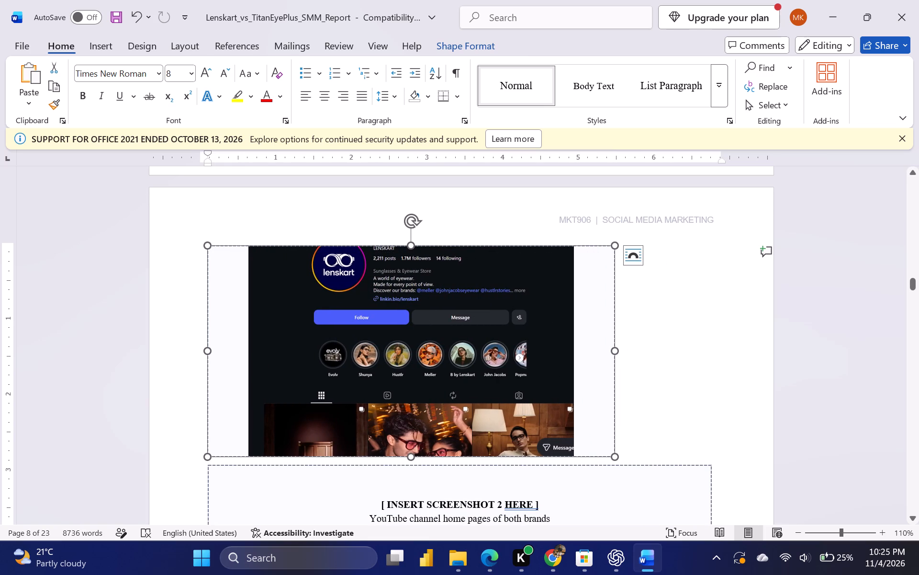
drag(618, 247, 688, 246)
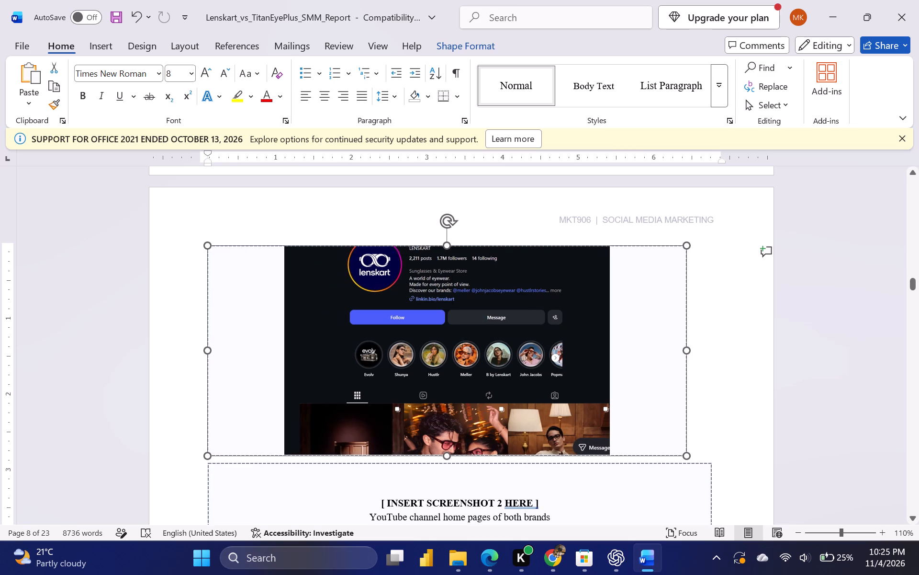
drag(688, 246, 699, 245)
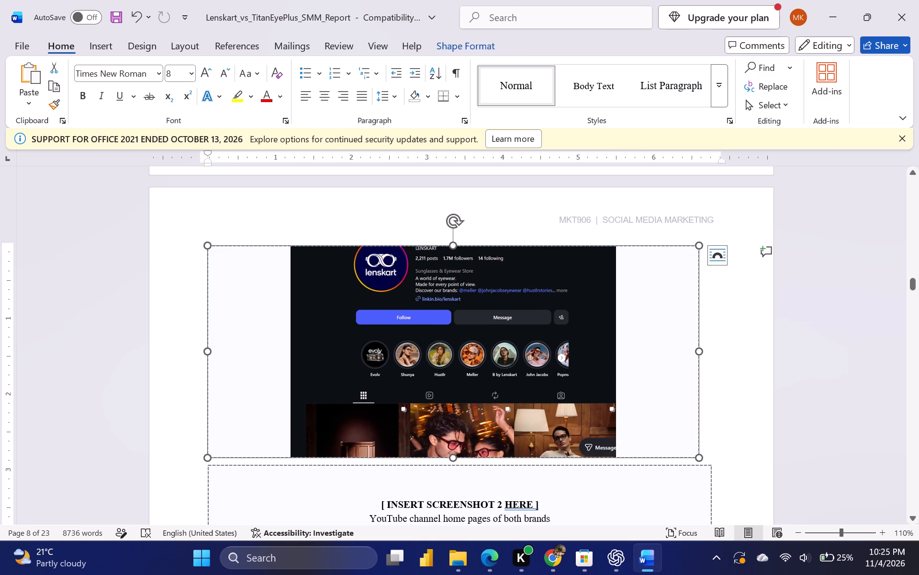
Extend the Screenshot 2 placeholder box slightly downward to make it taller.
scroll(538, 344, down, 1)
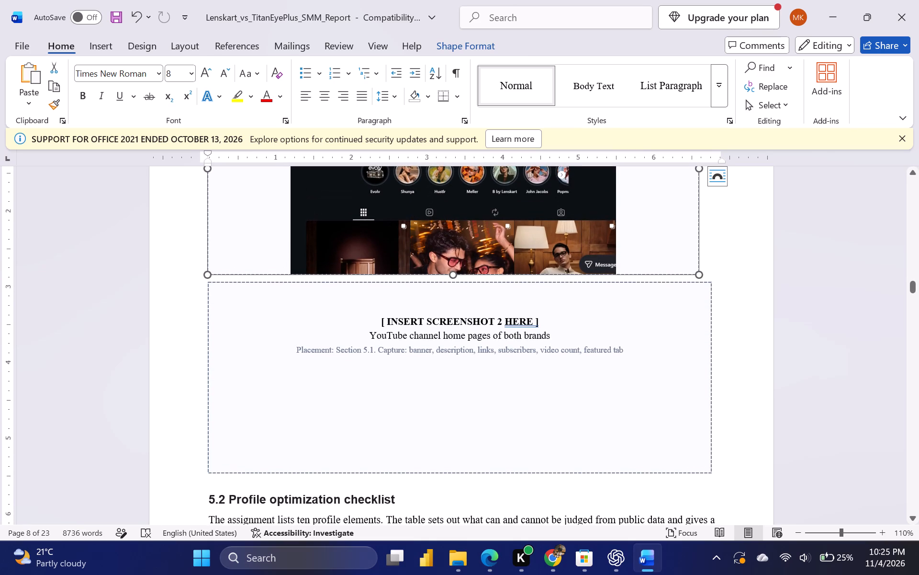
click(485, 451)
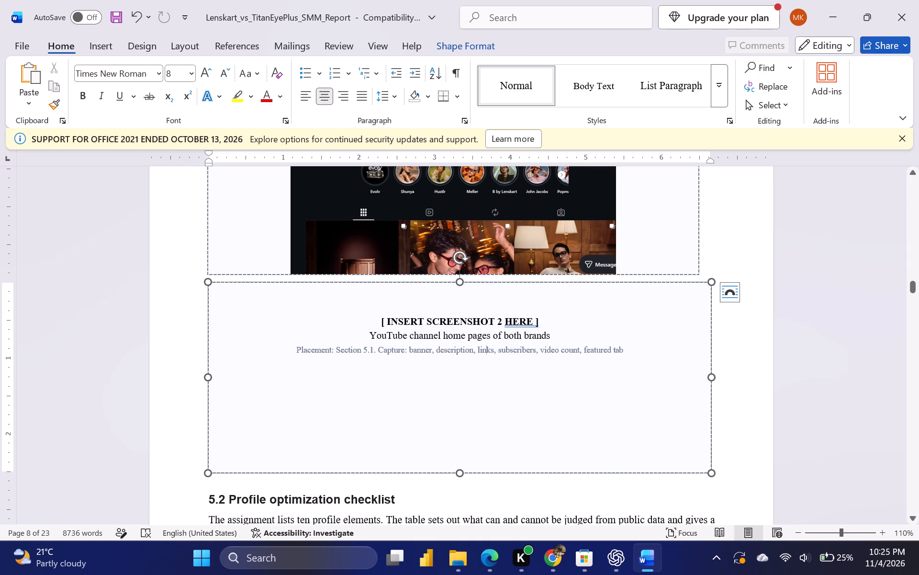
drag(459, 474, 460, 486)
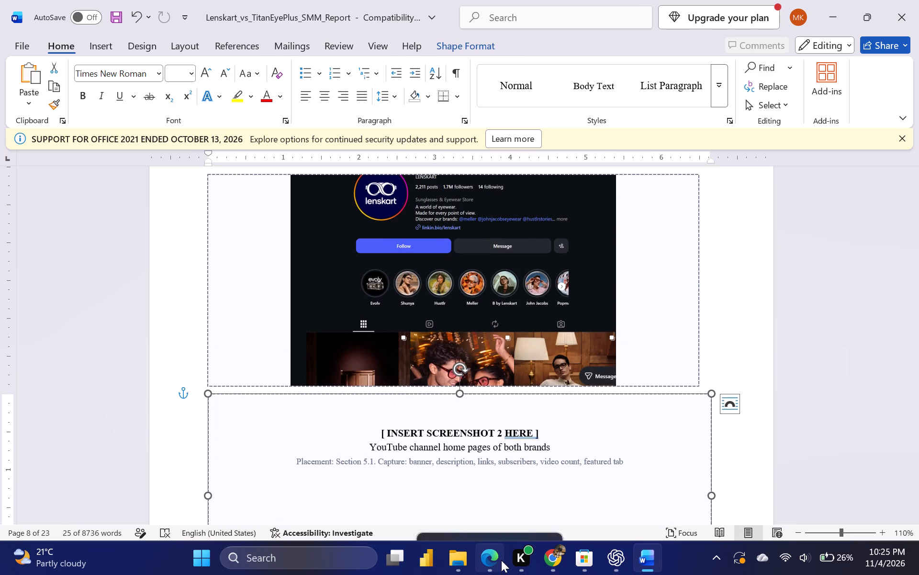
Switch to Chrome, search Instagram for "titan eye" and open the verified titaneyeplus profile.
click(551, 563)
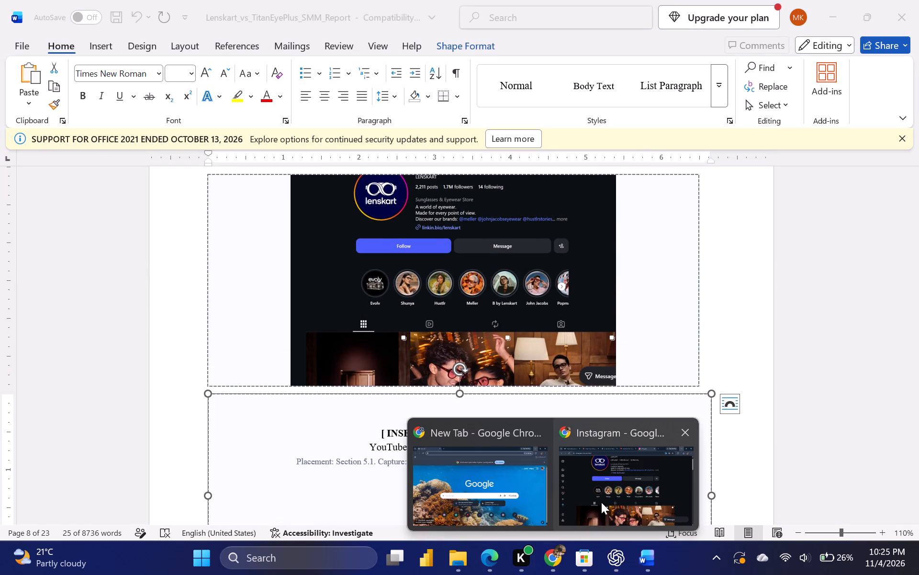
click(601, 502)
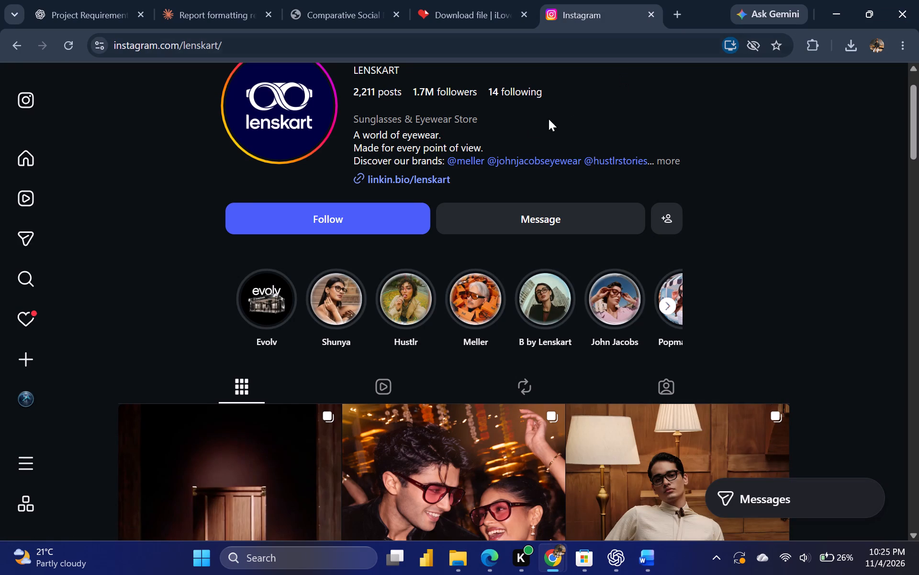
click(31, 287)
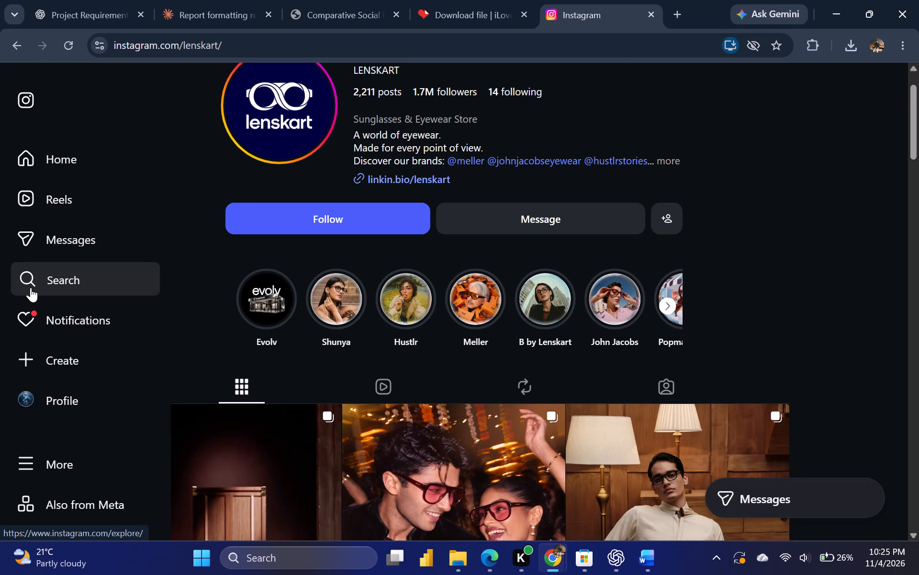
click(388, 94)
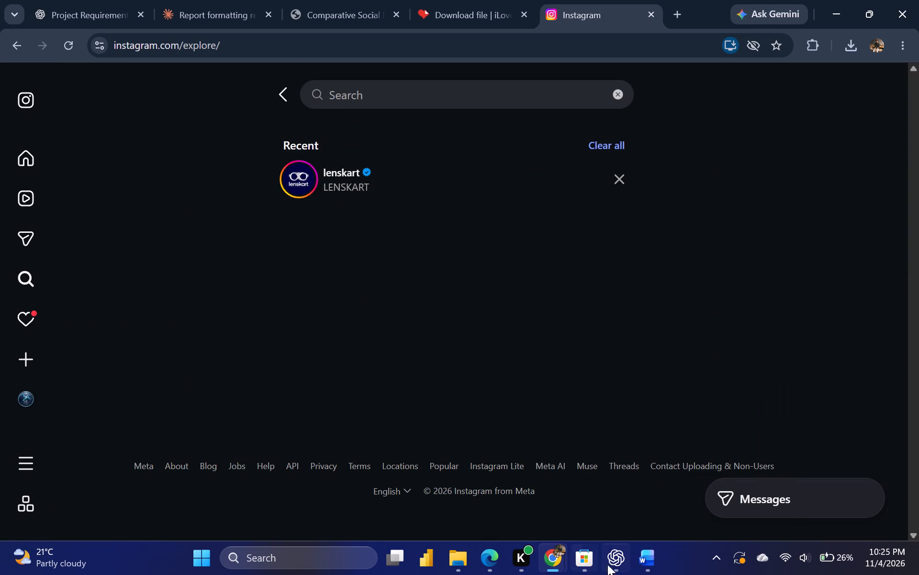
click(658, 555)
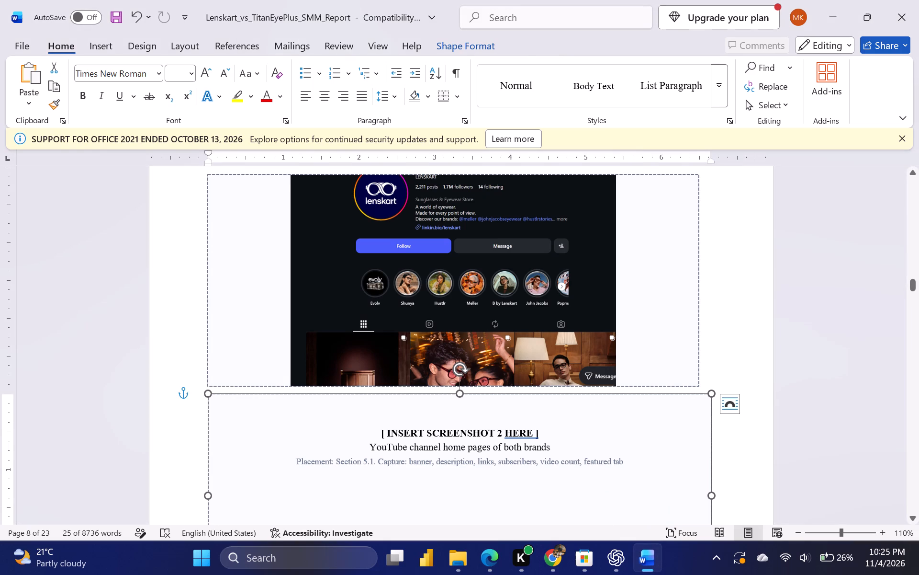
scroll(559, 487, right, 1)
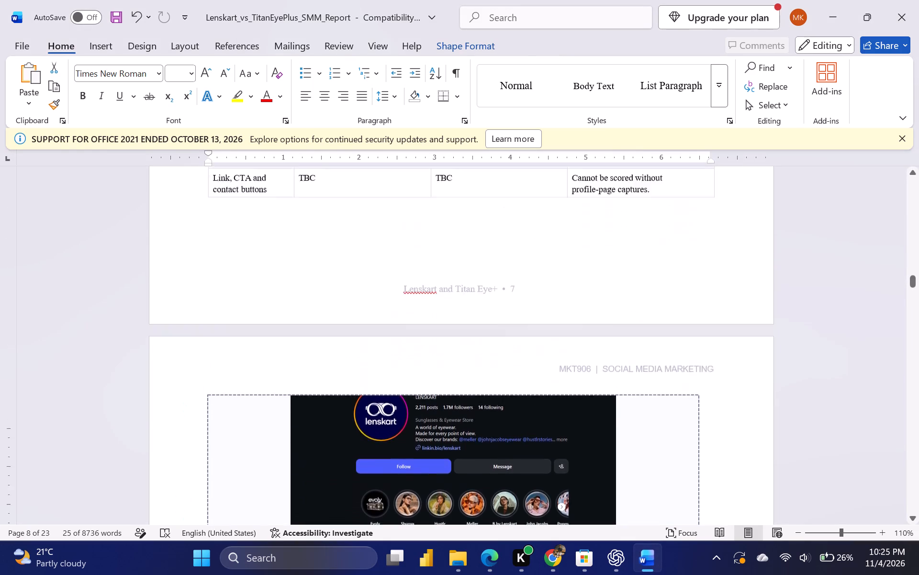
scroll(559, 487, right, 1)
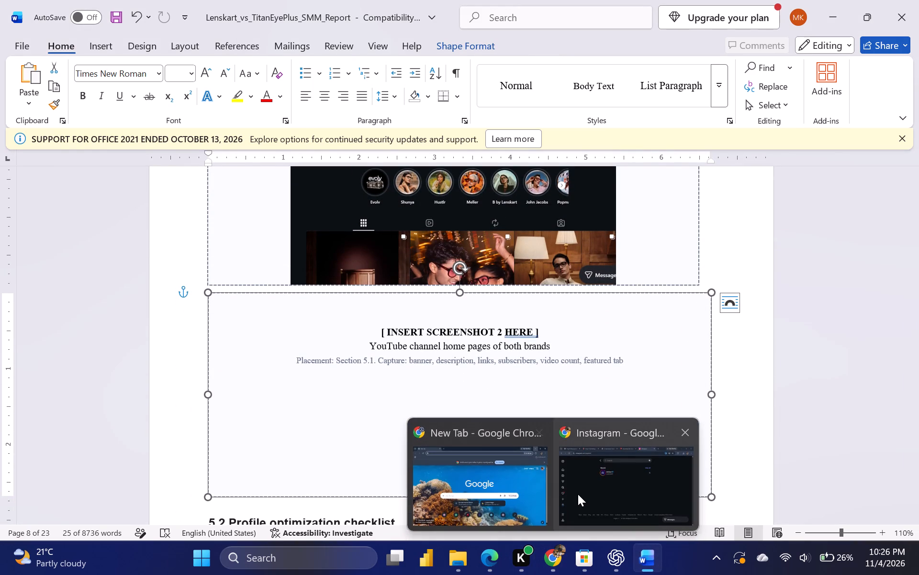
click(580, 492)
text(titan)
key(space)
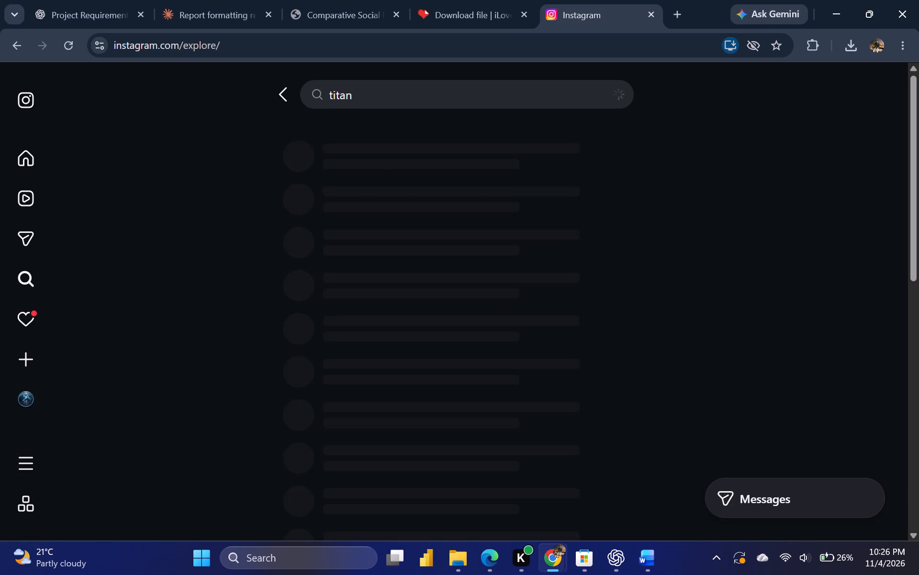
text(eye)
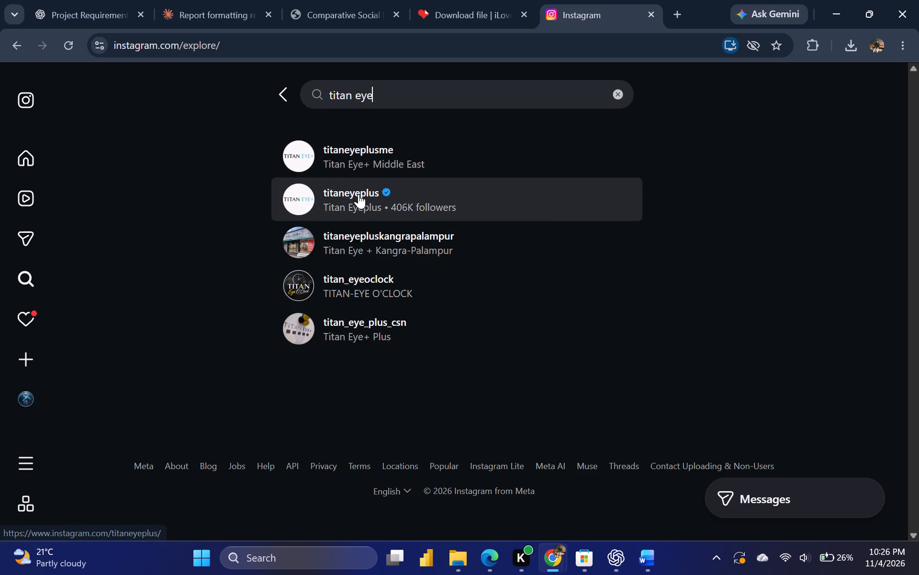
click(359, 194)
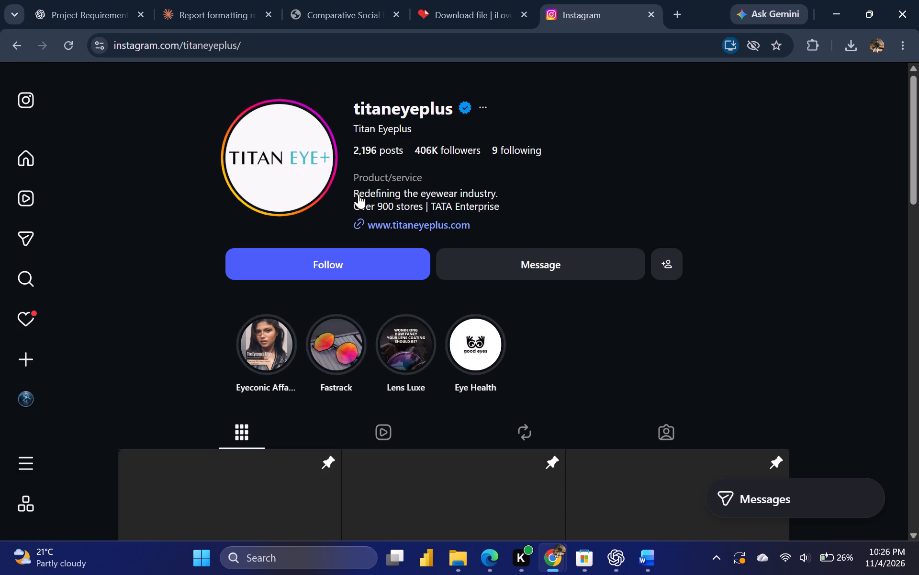
Capture a snip of the titaneyeplus profile from its header and story highlights to the first row of posts.
scroll(359, 194, down, 1)
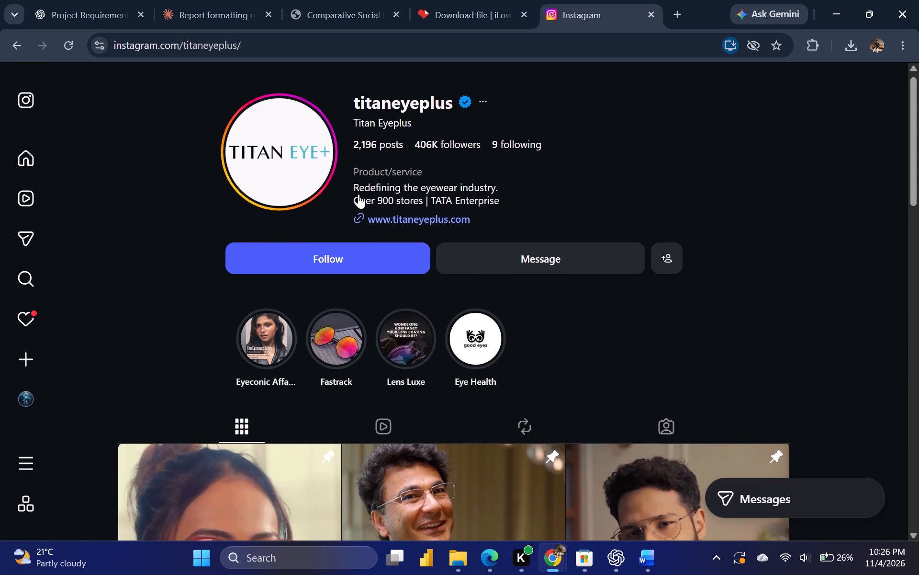
scroll(359, 194, down, 1)
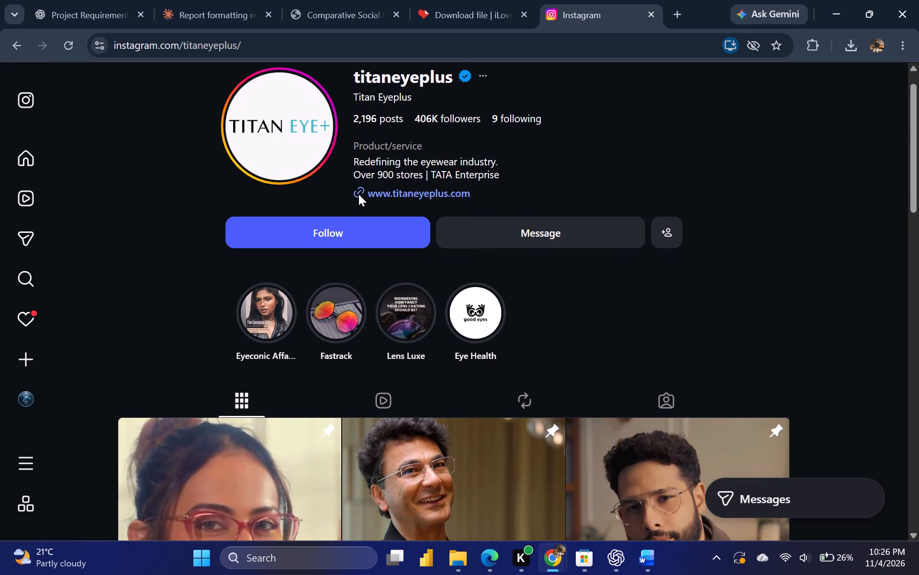
scroll(359, 194, down, 1)
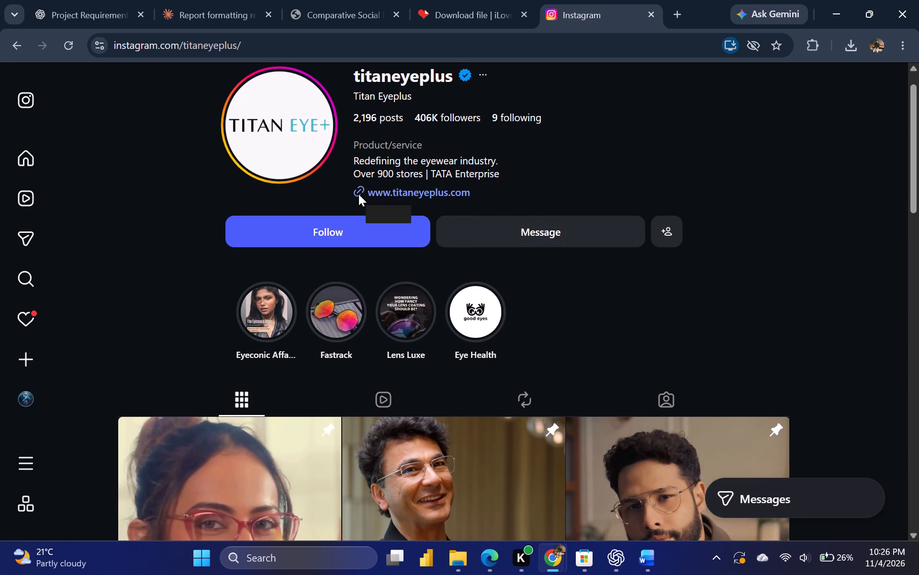
key(Print)
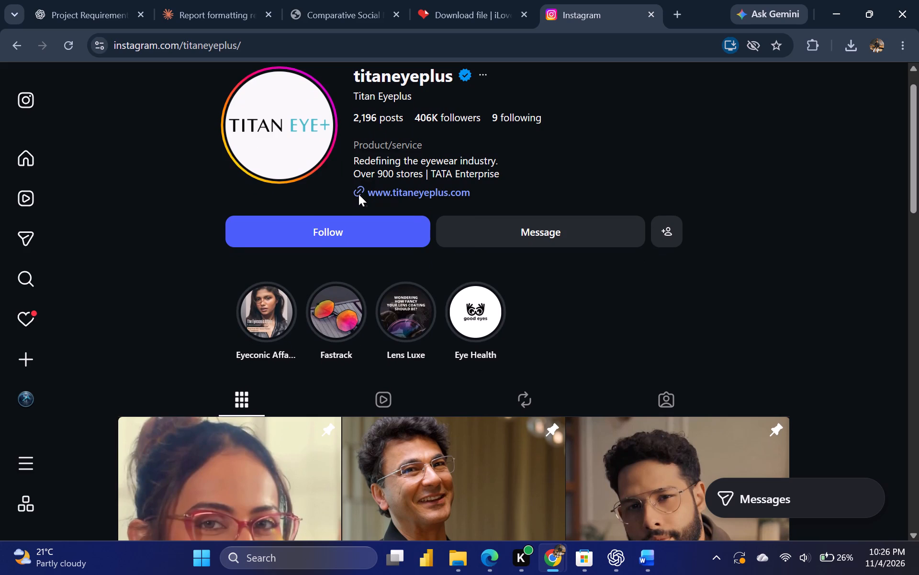
drag(128, 63, 394, 183)
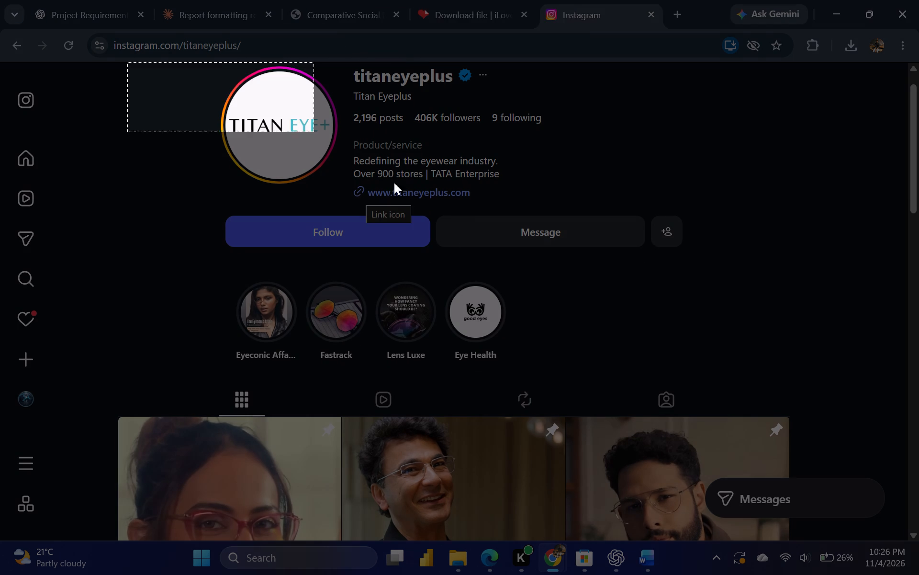
drag(394, 183, 788, 537)
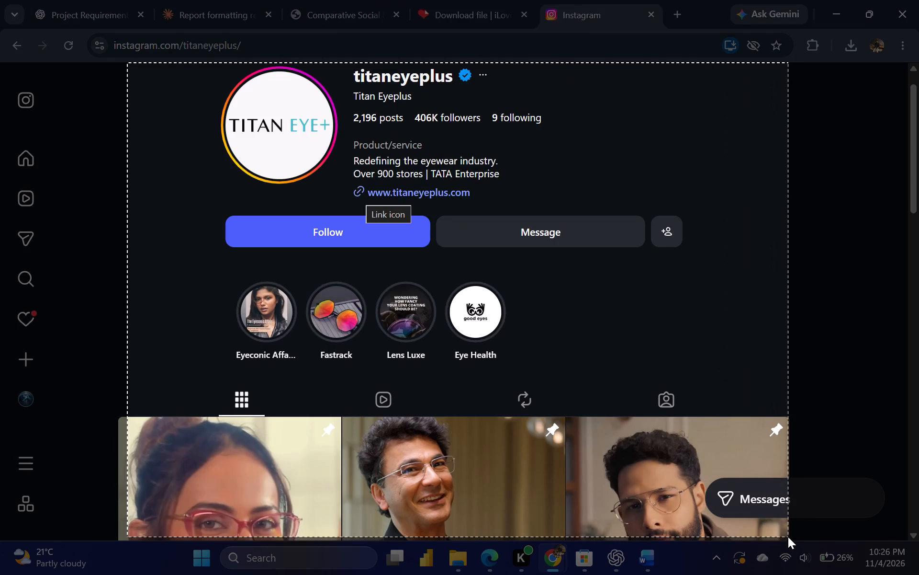
drag(788, 537, 802, 543)
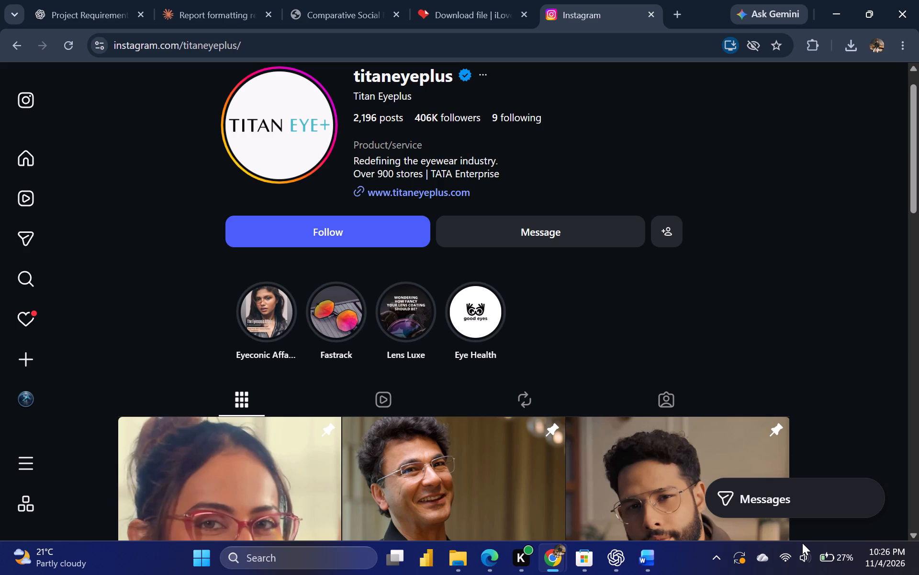
Return to Word and paste the Titan Eye+ profile capture above the placeholder text in the Screenshot 2 box.
click(836, 11)
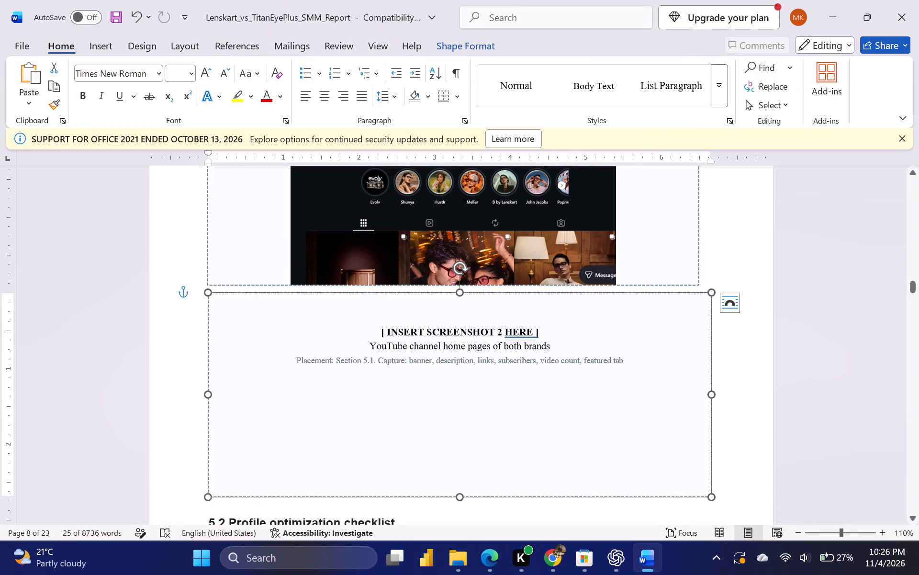
click(345, 311)
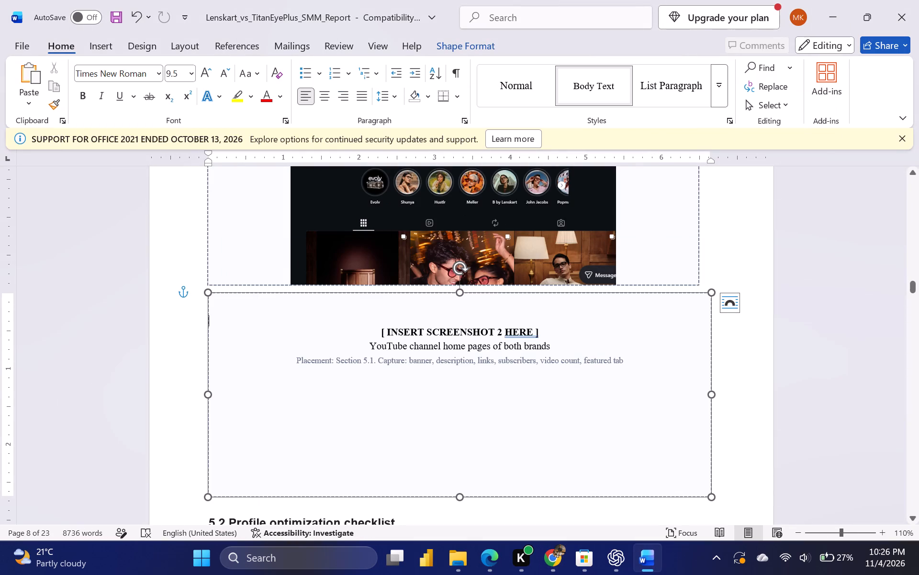
key(ctrl+v)
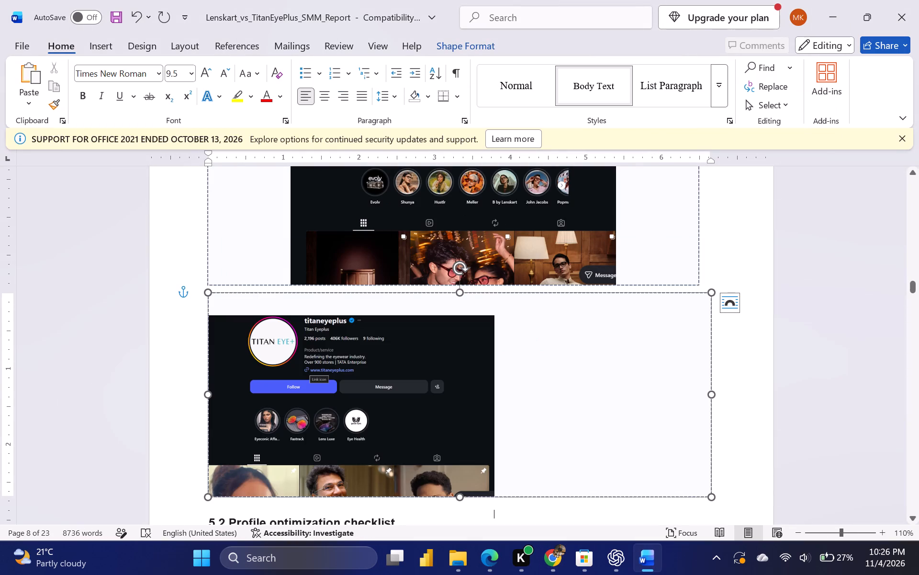
Delete the pasted Titan Eye+ profile capture from the Screenshot 2 placeholder box.
drag(392, 387, 529, 386)
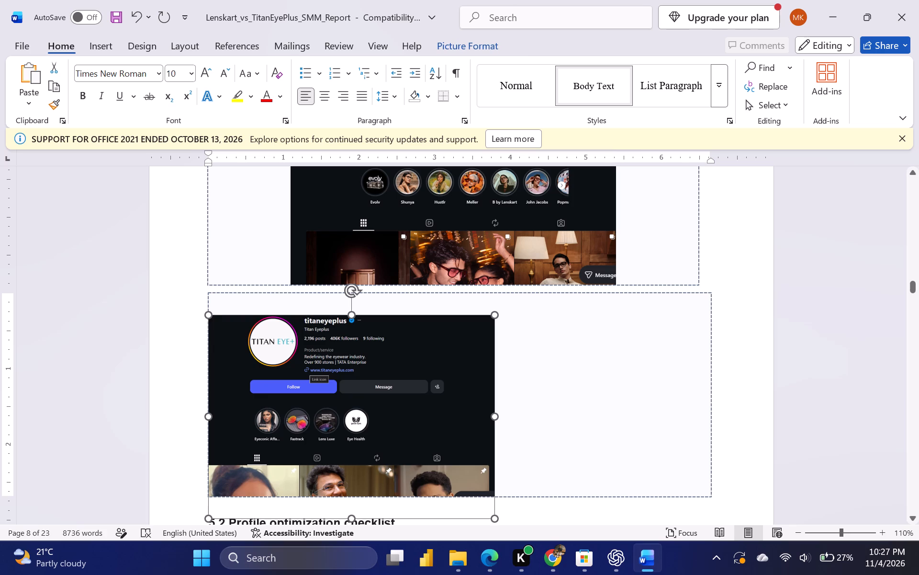
drag(390, 352, 539, 356)
click(539, 356)
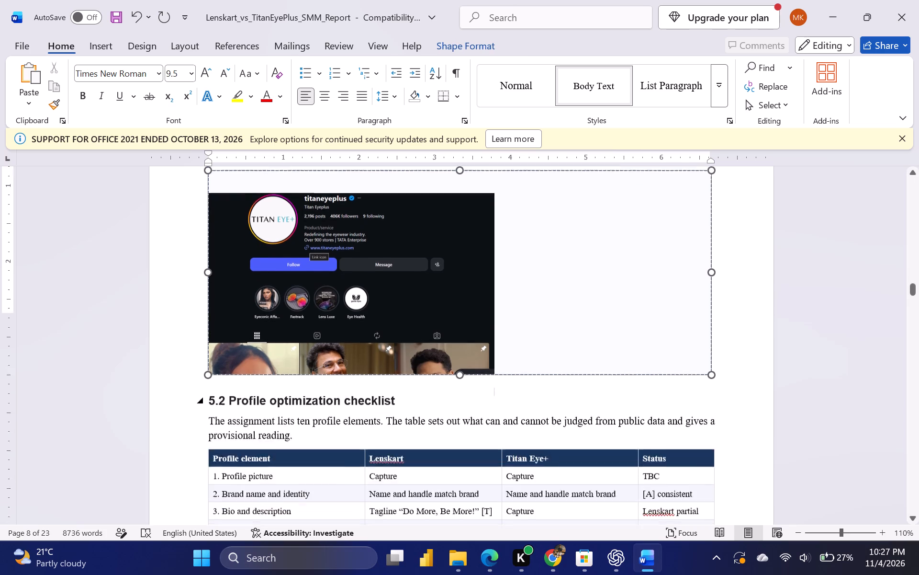
key(Delete)
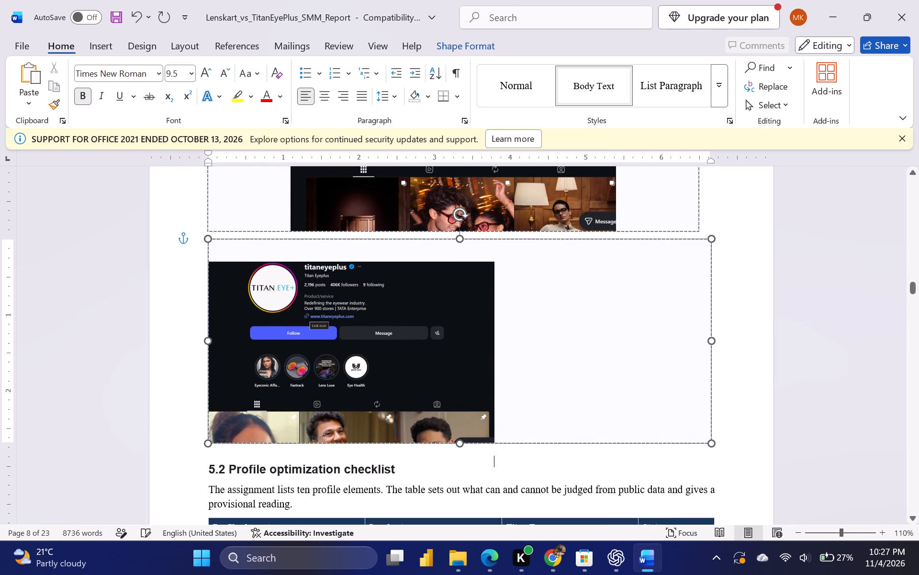
click(392, 338)
key(Delete)
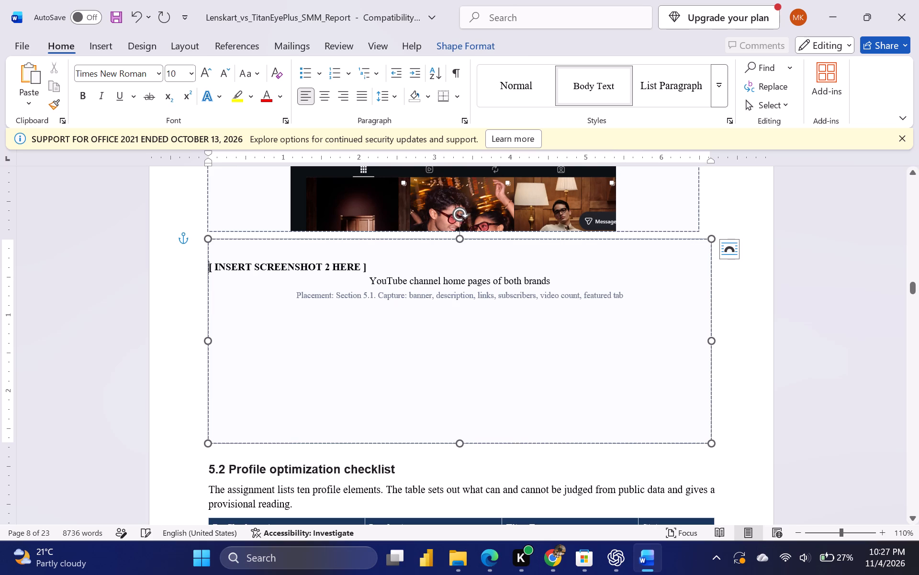
Clear all of the placeholder text from the Screenshot 2 box, leaving the box empty.
click(641, 295)
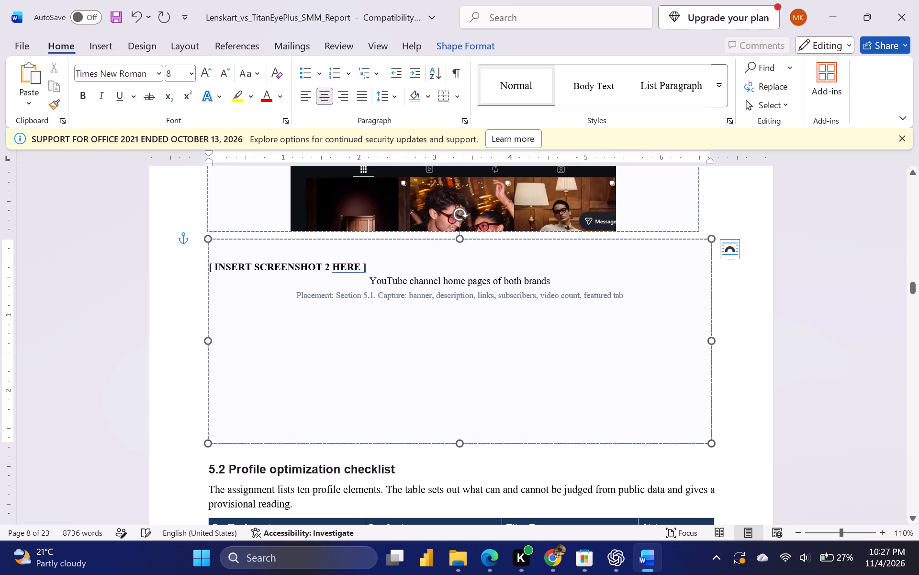
key(ctrl+Delete)
key(ctrl+Delete)
key(ctrl+Delete)
key(ctrl+Delete)
key(ctrl+Delete)
key(ctrl+Delete)
key(ctrl+Delete)
key(ctrl+Delete)
key(ctrl+Delete)
key(ctrl+Delete)
key(ctrl+Delete)
key(ctrl+Delete)
key(ctrl+Delete)
key(ctrl+Delete)
key(ctrl+Delete)
key(ctrl+Delete)
key(ctrl+Delete)
key(ctrl+Delete)
key(ctrl+Delete)
key(ctrl+Delete)
key(ctrl+Delete)
key(ctrl+Delete)
key(ctrl+Delete)
key(ctrl+Delete)
key(ctrl+BackSpace)
key(ctrl+BackSpace)
key(ctrl+BackSpace)
key(ctrl+BackSpace)
key(ctrl+BackSpace)
key(ctrl+BackSpace)
key(ctrl+BackSpace)
key(ctrl+BackSpace)
key(ctrl+BackSpace)
key(ctrl+BackSpace)
key(ctrl+BackSpace)
key(ctrl+BackSpace)
key(ctrl+BackSpace)
key(ctrl+BackSpace)
key(ctrl+BackSpace)
key(ctrl+BackSpace)
key(ctrl+BackSpace)
key(ctrl+BackSpace)
key(ctrl+BackSpace)
key(ctrl+BackSpace)
key(ctrl+BackSpace)
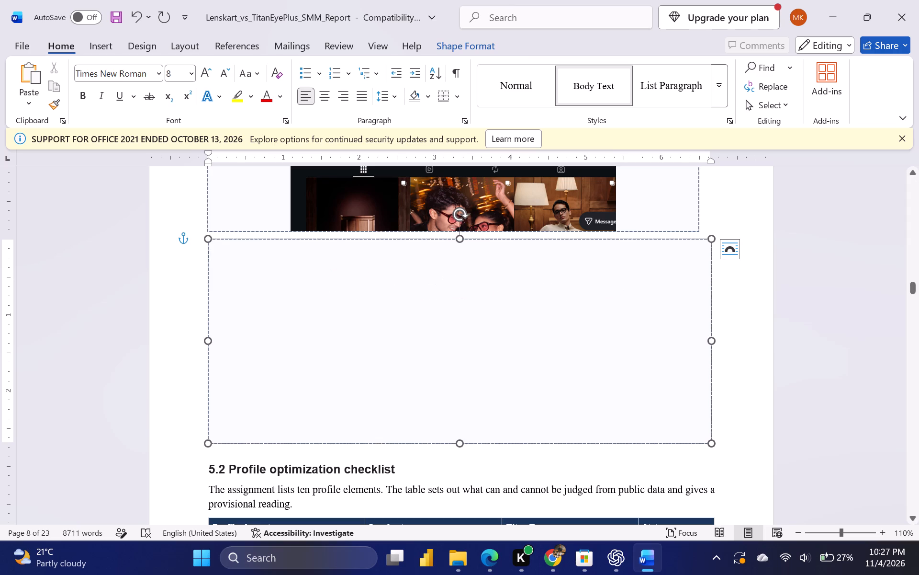
Paste the Titan Eye+ profile capture into the emptied Screenshot 2 box and enlarge it to span the box's full width.
click(304, 270)
key(ctrl+v)
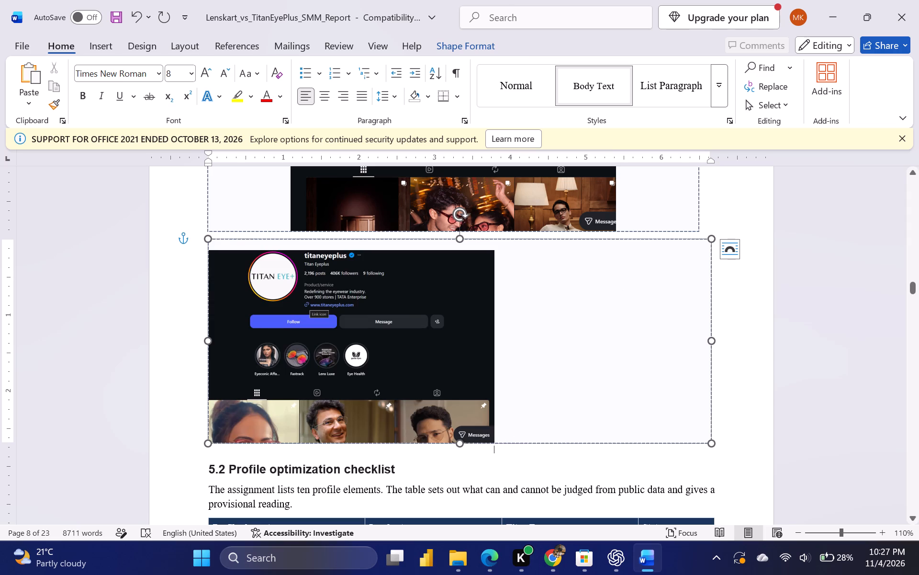
drag(415, 324, 527, 322)
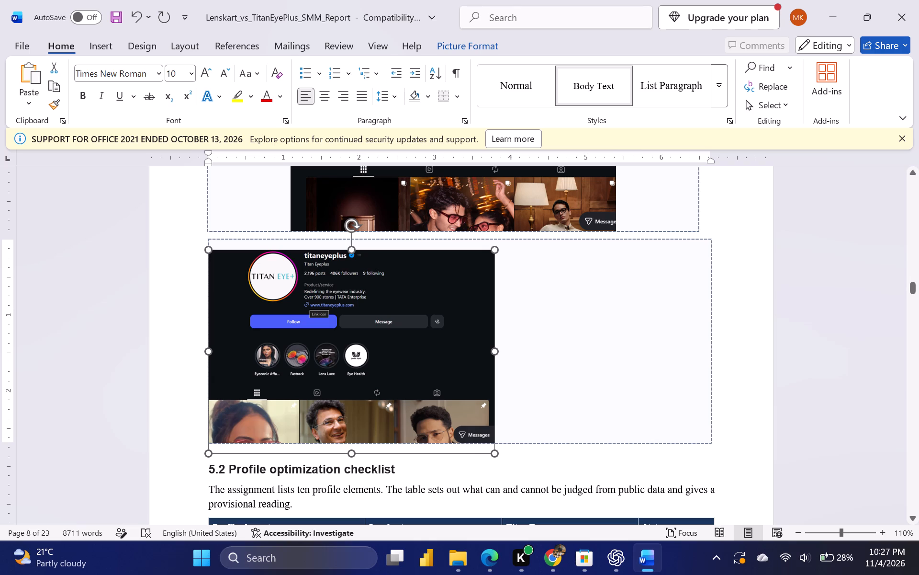
drag(495, 455, 727, 414)
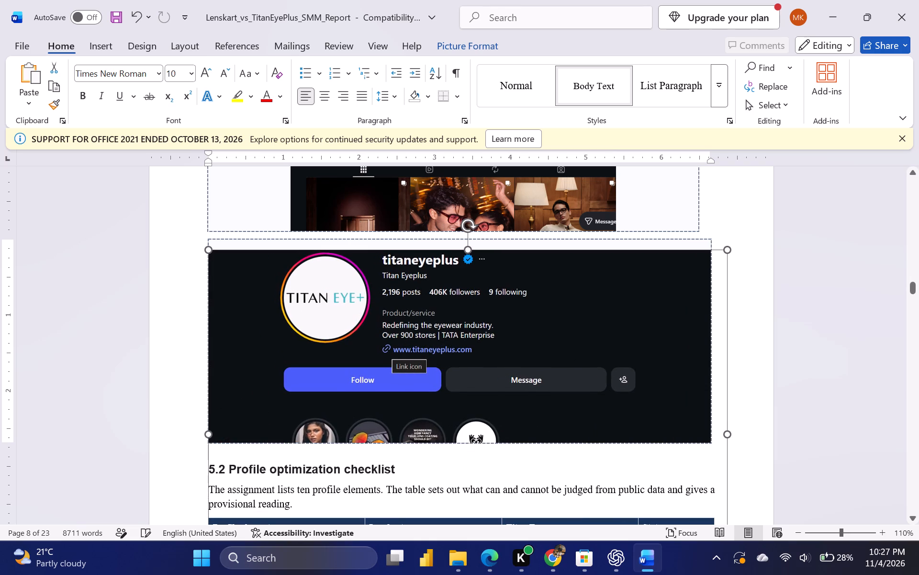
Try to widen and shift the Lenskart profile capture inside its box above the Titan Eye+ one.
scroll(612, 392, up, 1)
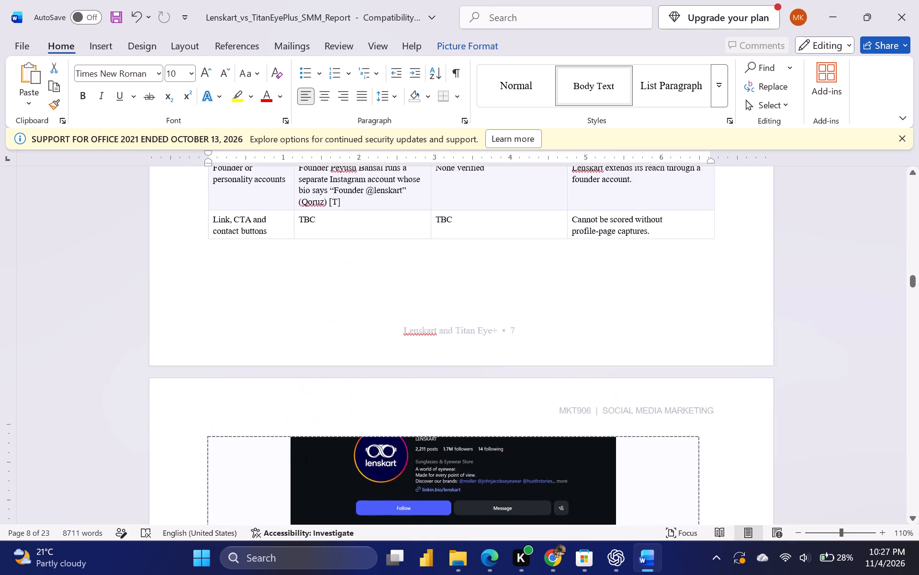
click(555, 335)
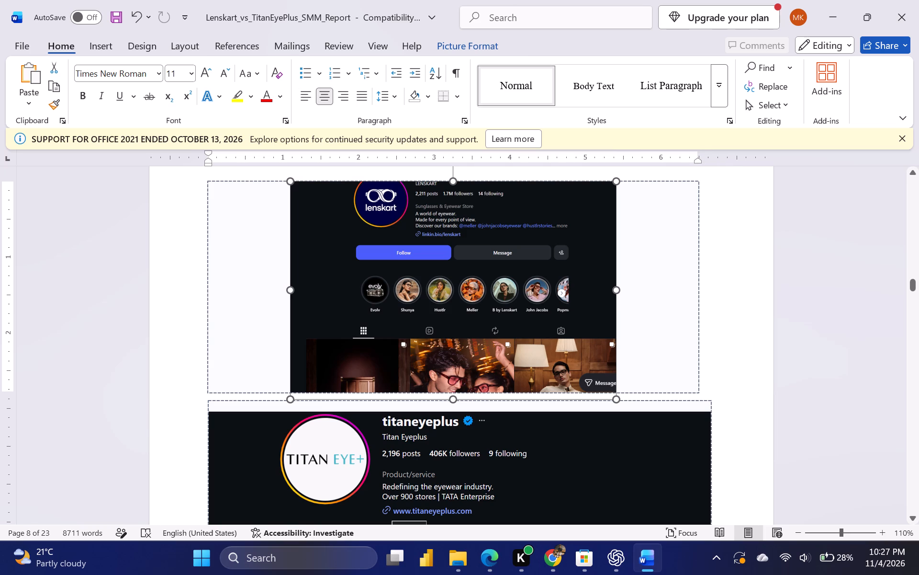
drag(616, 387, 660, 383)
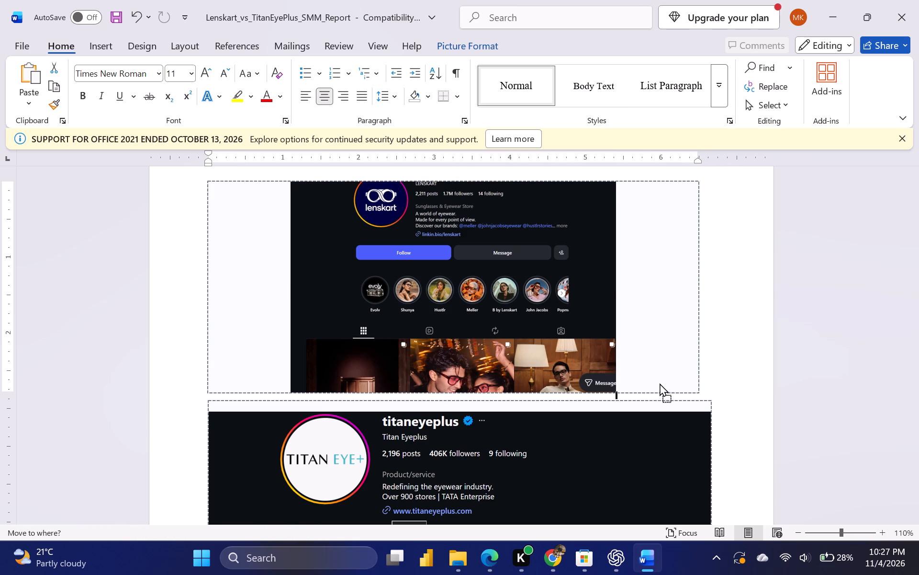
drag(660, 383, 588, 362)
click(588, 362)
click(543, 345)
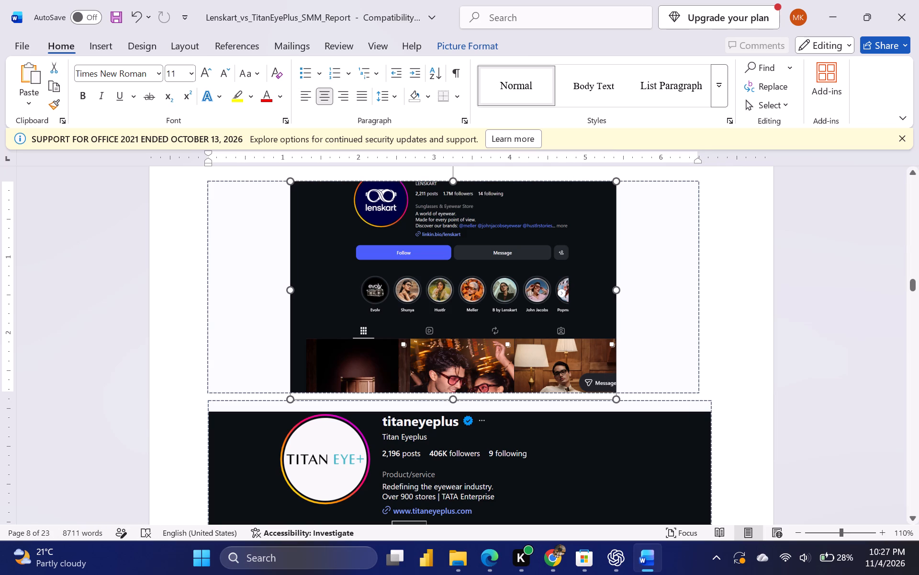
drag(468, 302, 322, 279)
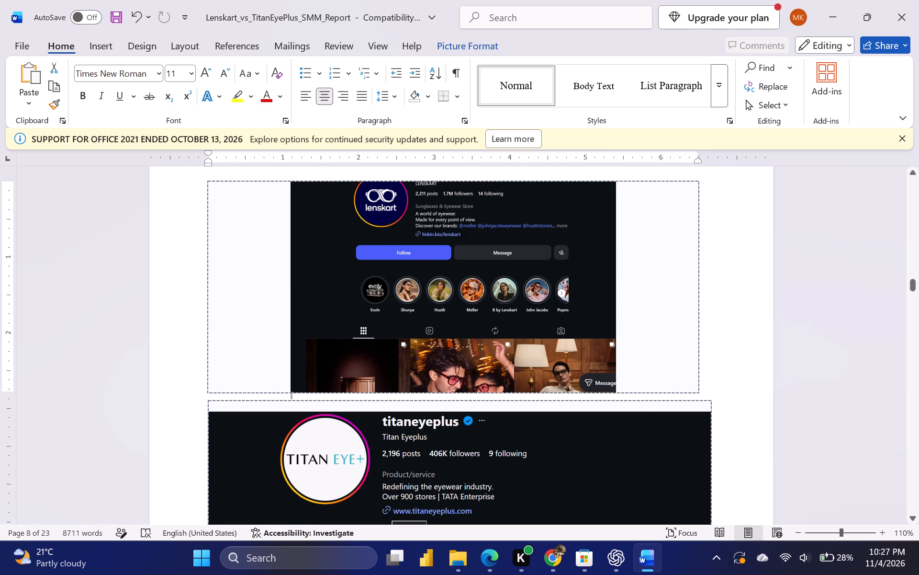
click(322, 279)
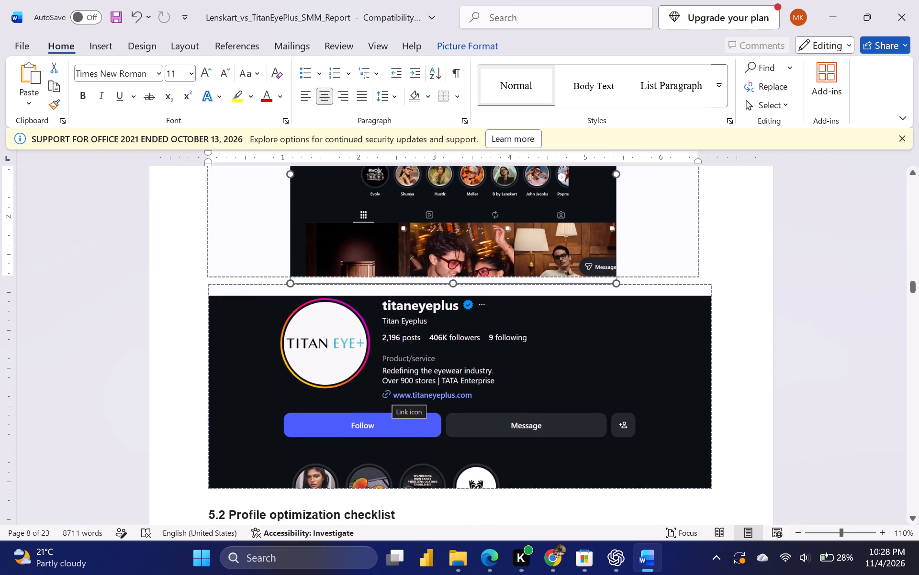
Clear all of the placeholder text from the Screenshot 3 box below the Section 6.3 Instagram comparison table.
scroll(433, 219, down, 1)
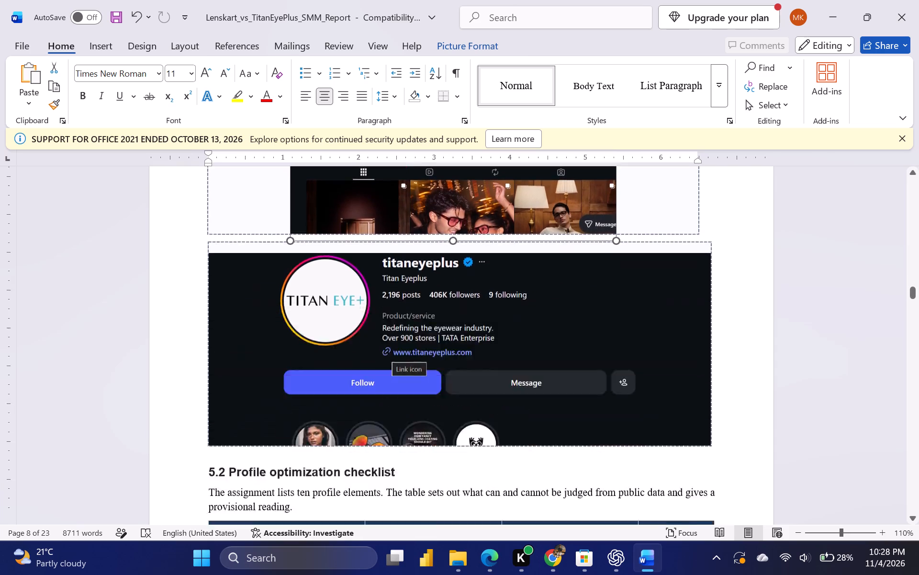
scroll(433, 219, down, 2)
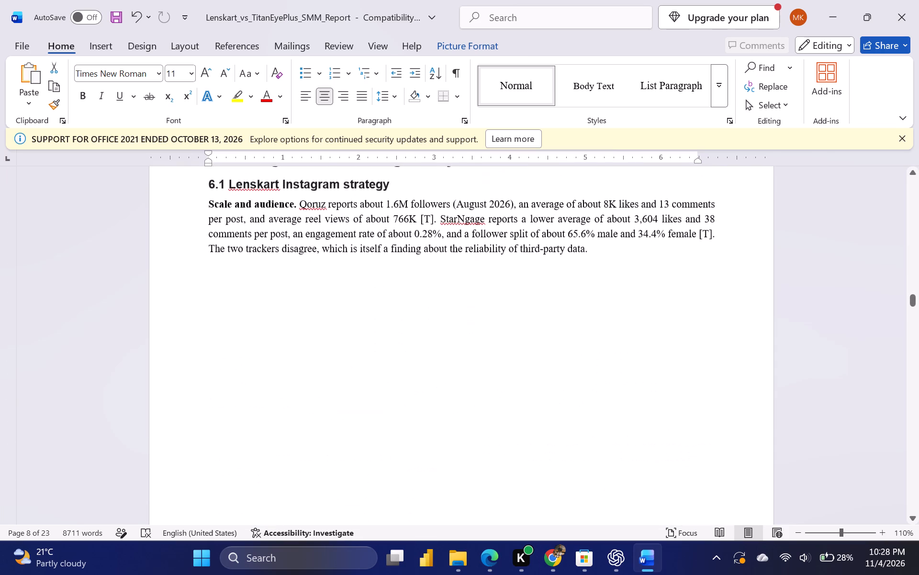
scroll(433, 219, down, 1)
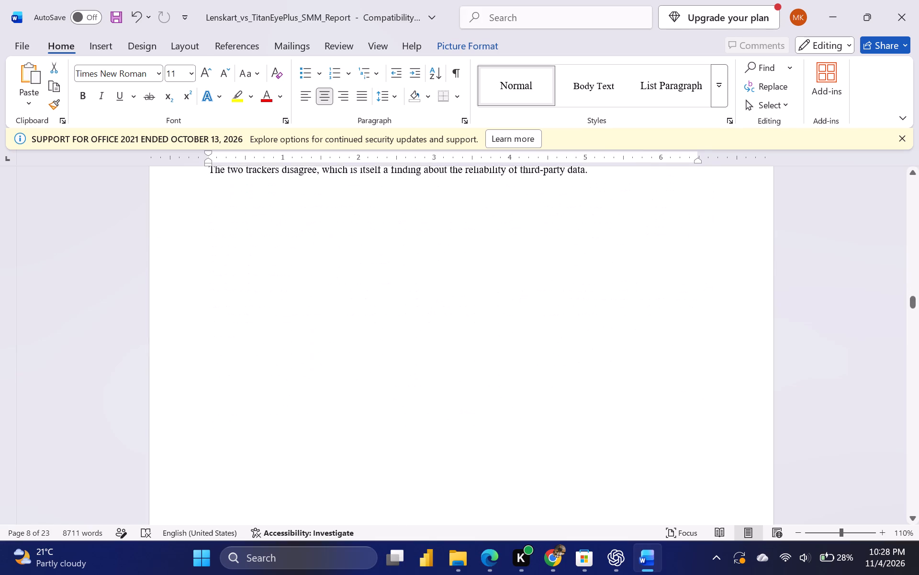
scroll(433, 219, down, 3)
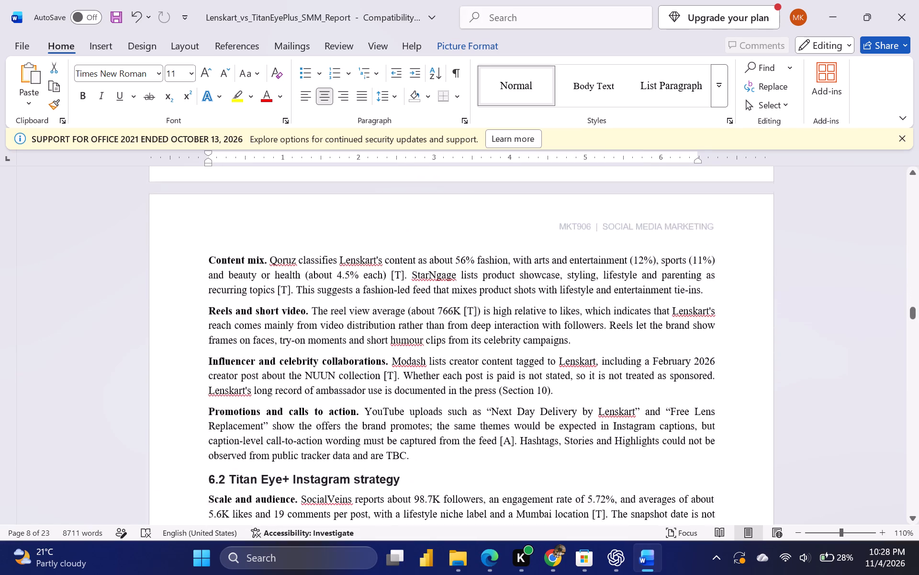
scroll(433, 219, down, 1)
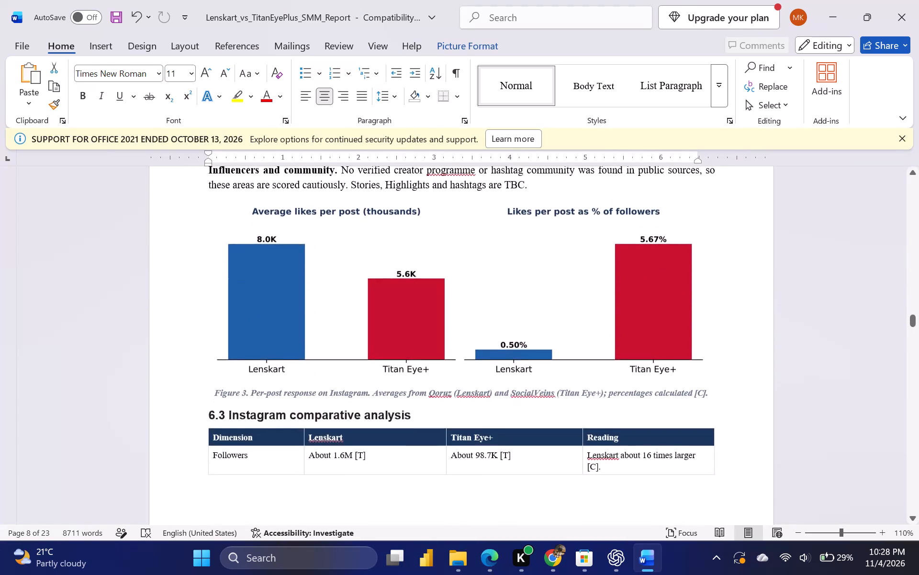
scroll(433, 219, down, 2)
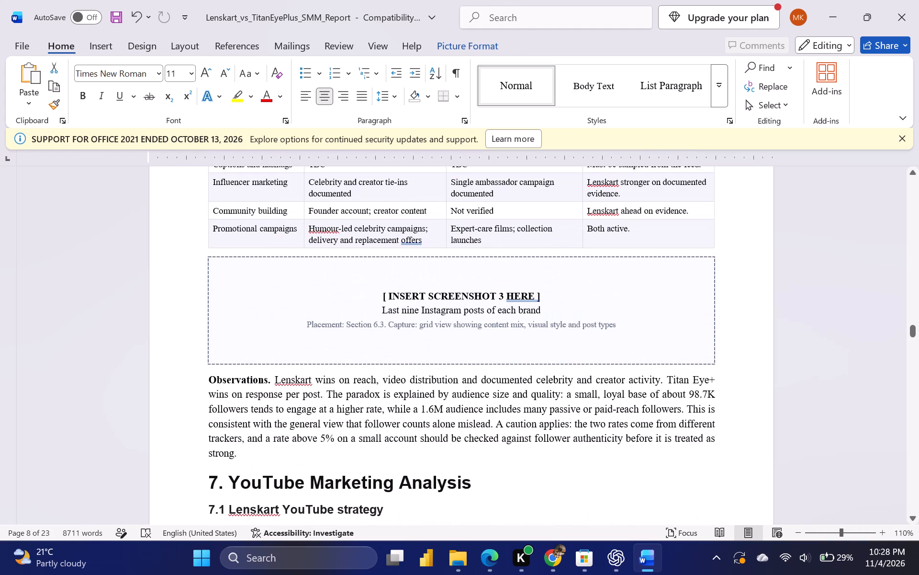
click(562, 345)
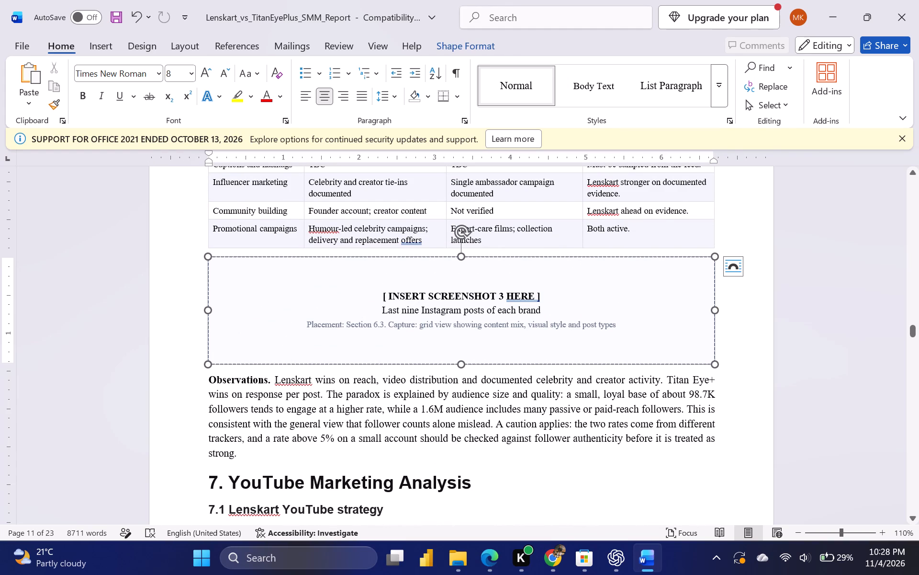
key(Delete)
key(Delete)
key(Delete)
key(Delete)
key(Delete)
key(Delete)
key(Delete)
key(Delete)
key(Delete)
key(Delete)
key(Delete)
key(Delete)
key(Delete)
key(Delete)
key(Delete)
key(Delete)
key(Delete)
key(Delete)
key(Delete)
key(Delete)
key(Delete)
key(Delete)
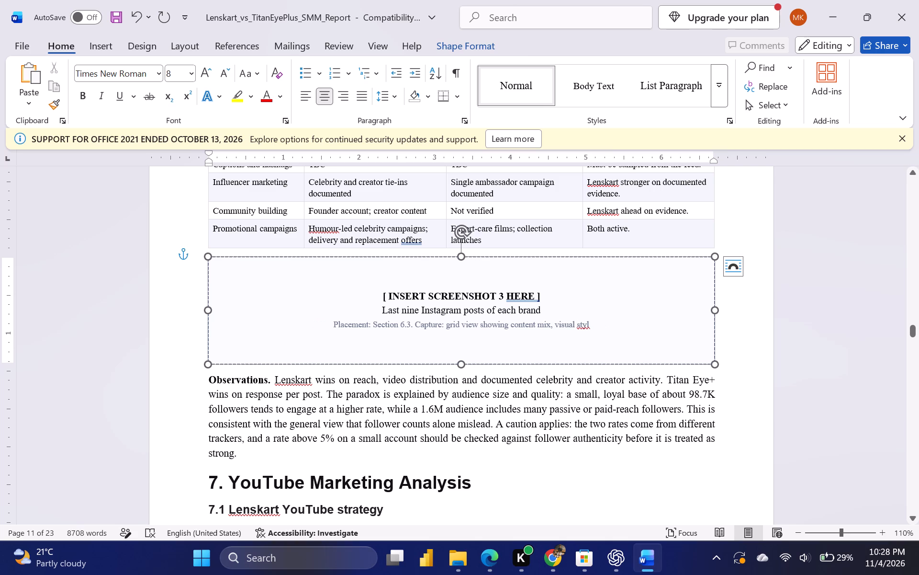
key(ctrl+Delete)
key(ctrl+Delete)
key(ctrl+Delete)
key(ctrl+Delete)
key(ctrl+Delete)
key(ctrl+Delete)
key(ctrl+Delete)
key(ctrl+Delete)
key(ctrl+Delete)
key(ctrl+Delete)
key(ctrl+Delete)
key(ctrl+Delete)
key(ctrl+Delete)
key(ctrl+Delete)
key(ctrl+Delete)
key(ctrl+Delete)
key(ctrl+Delete)
key(ctrl+Delete)
key(ctrl+Delete)
key(ctrl+Delete)
key(ctrl+Delete)
key(Delete)
click(603, 319)
key(ctrl+BackSpace)
key(ctrl+BackSpace)
key(ctrl+BackSpace)
key(ctrl+BackSpace)
key(ctrl+BackSpace)
key(ctrl+BackSpace)
key(ctrl+BackSpace)
key(ctrl+BackSpace)
key(ctrl+BackSpace)
key(ctrl+BackSpace)
key(ctrl+BackSpace)
key(ctrl+BackSpace)
key(ctrl+BackSpace)
key(ctrl+BackSpace)
key(ctrl+BackSpace)
key(ctrl+BackSpace)
key(ctrl+BackSpace)
key(ctrl+BackSpace)
key(ctrl+BackSpace)
key(ctrl+BackSpace)
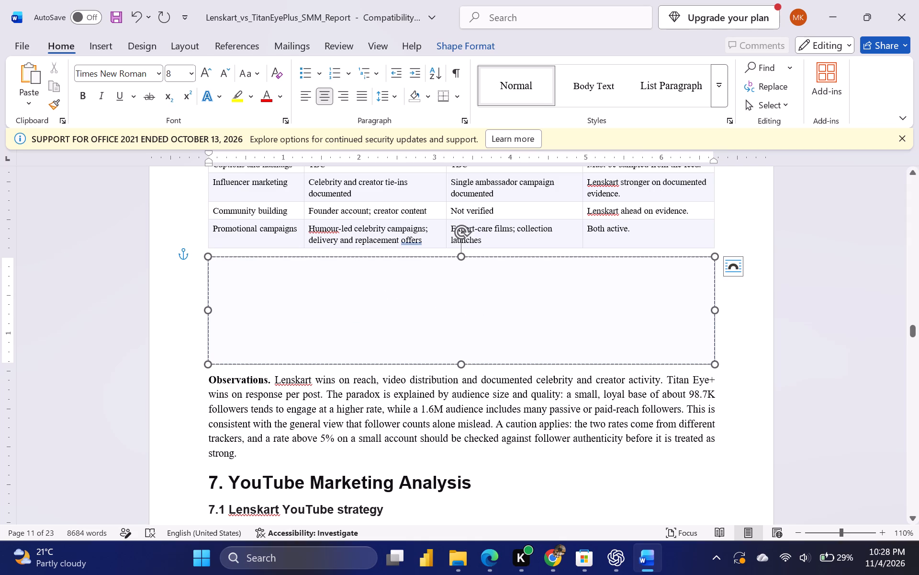
Collapse the empty Screenshot 3 box and delete it so the Observations paragraph directly follows the comparison table.
drag(713, 260, 693, 319)
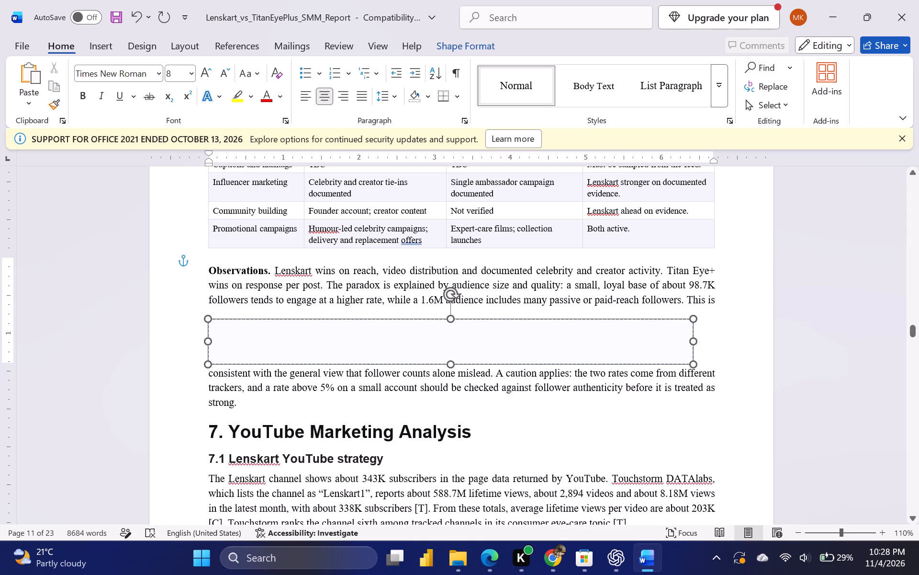
drag(693, 319, 693, 384)
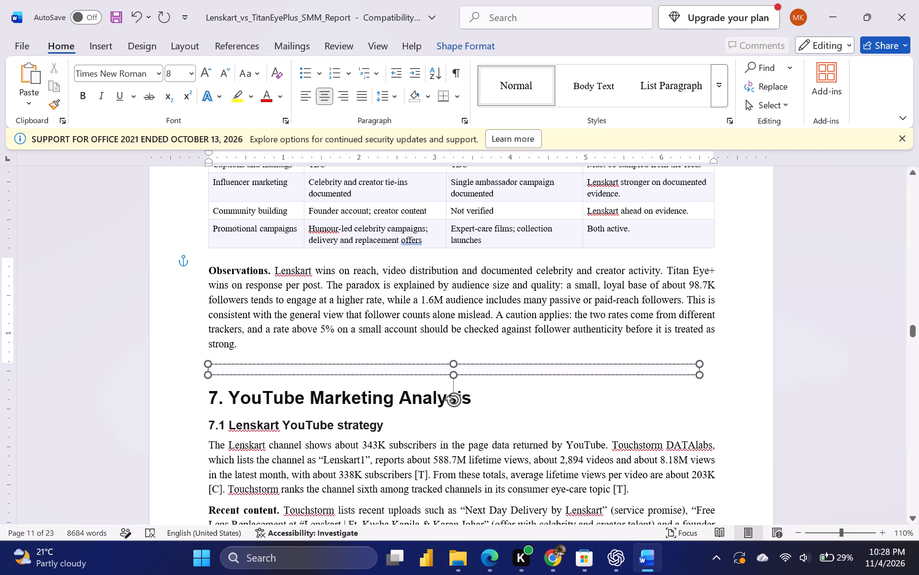
drag(693, 384, 319, 382)
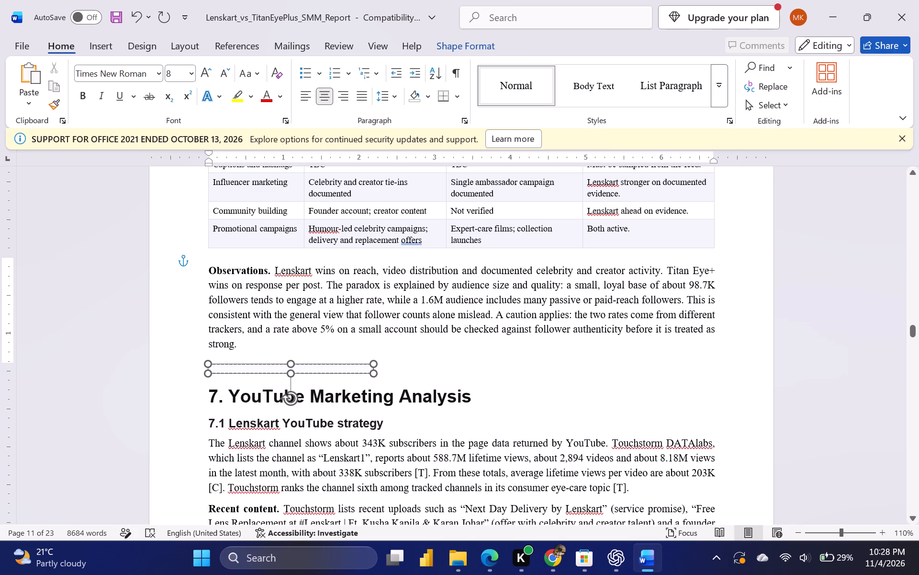
drag(319, 382, 204, 378)
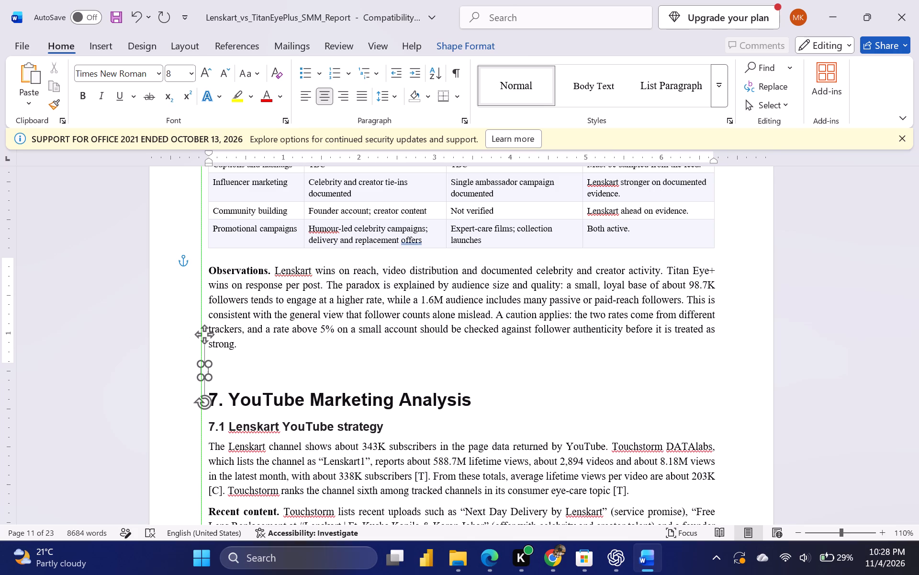
key(Delete)
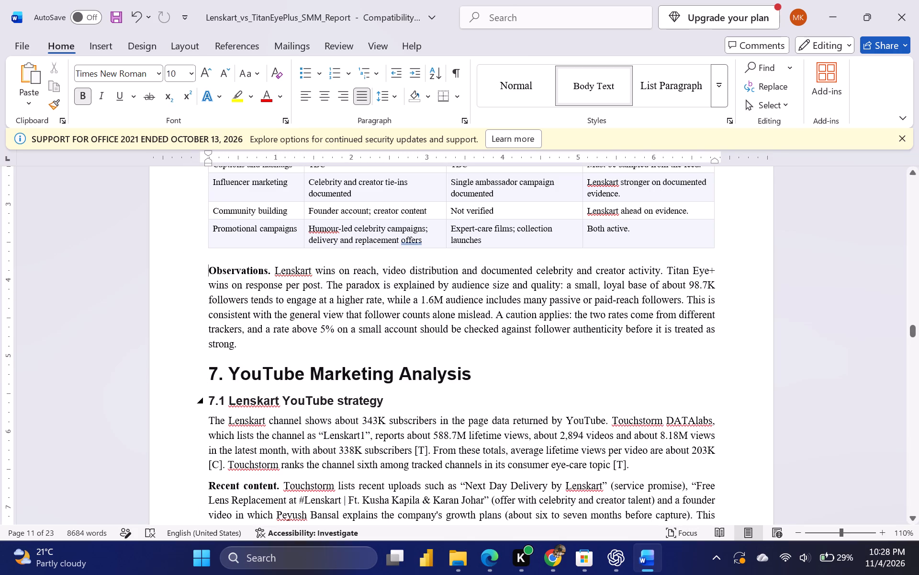
Review the report from the Section 6 Instagram analysis through to Appendix A.3 at the end, checking the remaining sections and page layout.
scroll(281, 398, up, 2)
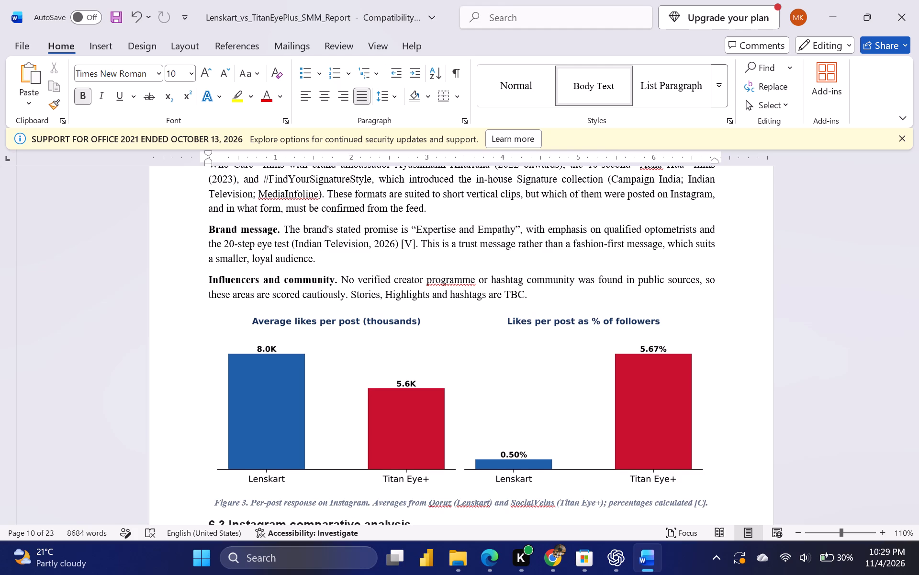
scroll(281, 398, right, 2)
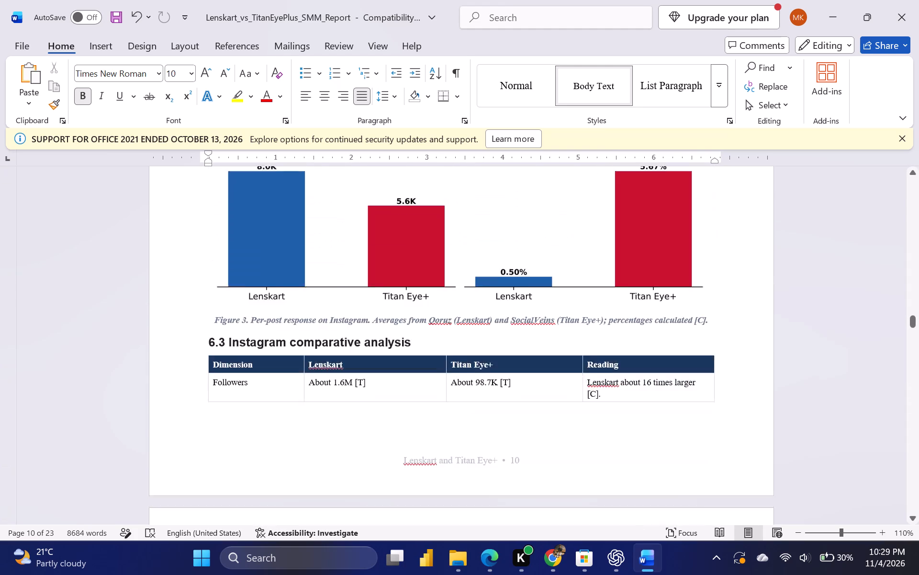
scroll(281, 398, right, 2)
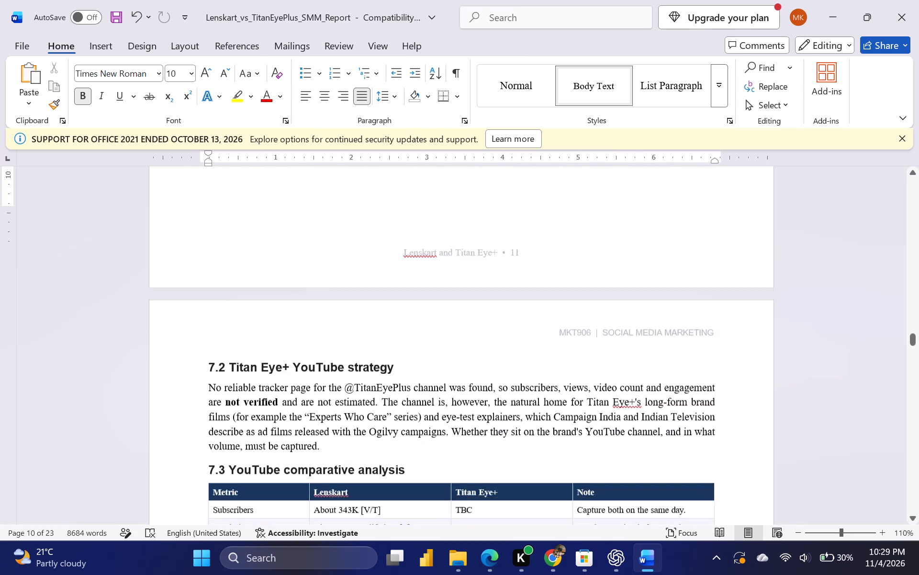
scroll(281, 398, right, 1)
scroll(281, 398, down, 1)
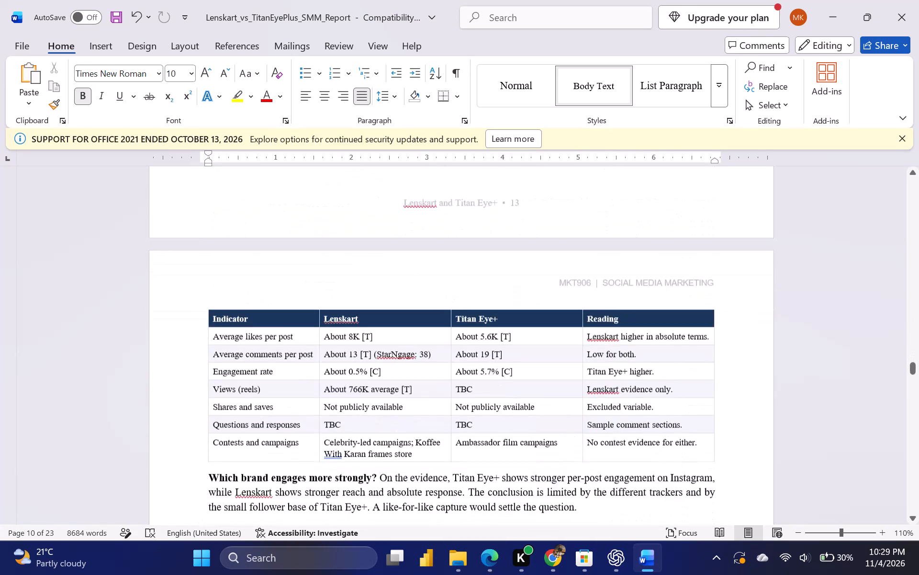
scroll(281, 398, down, 2)
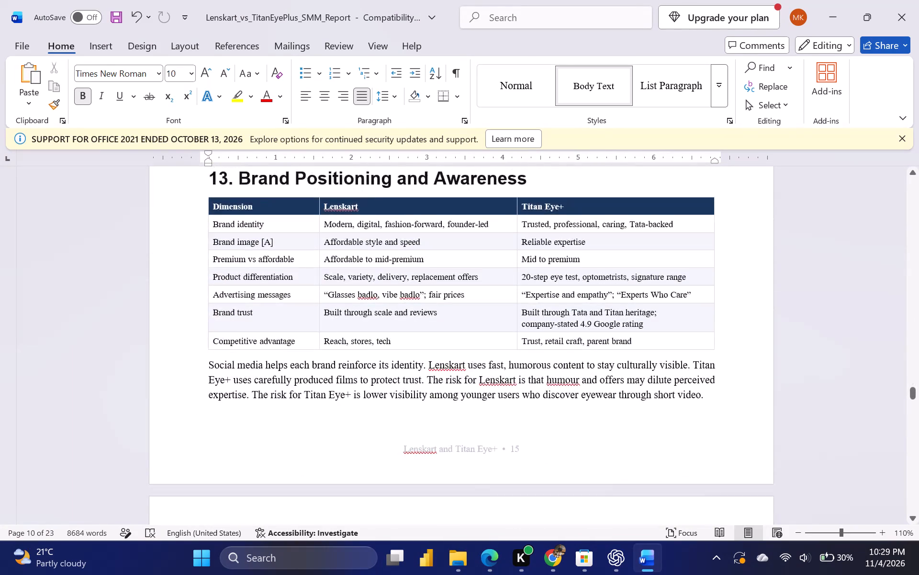
scroll(281, 398, down, 2)
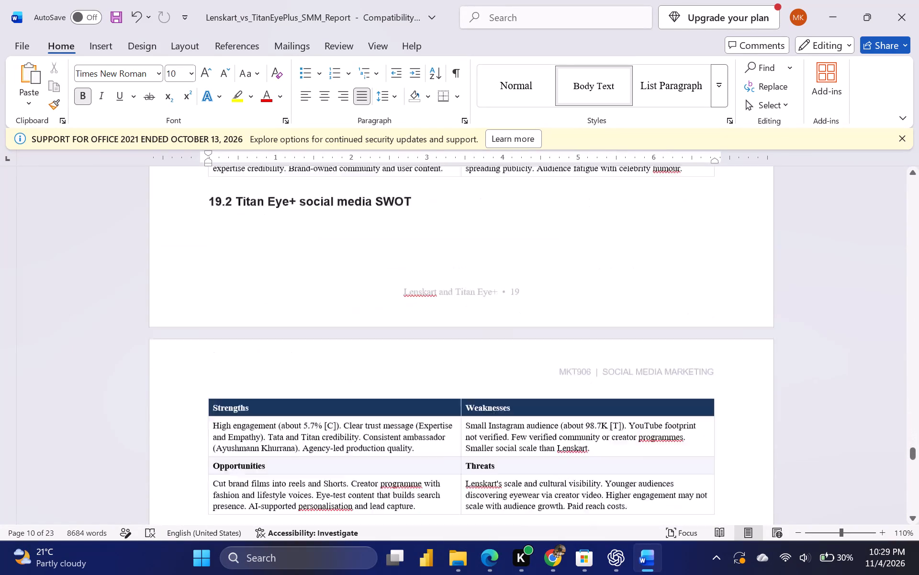
scroll(281, 398, down, 1)
scroll(281, 398, right, 1)
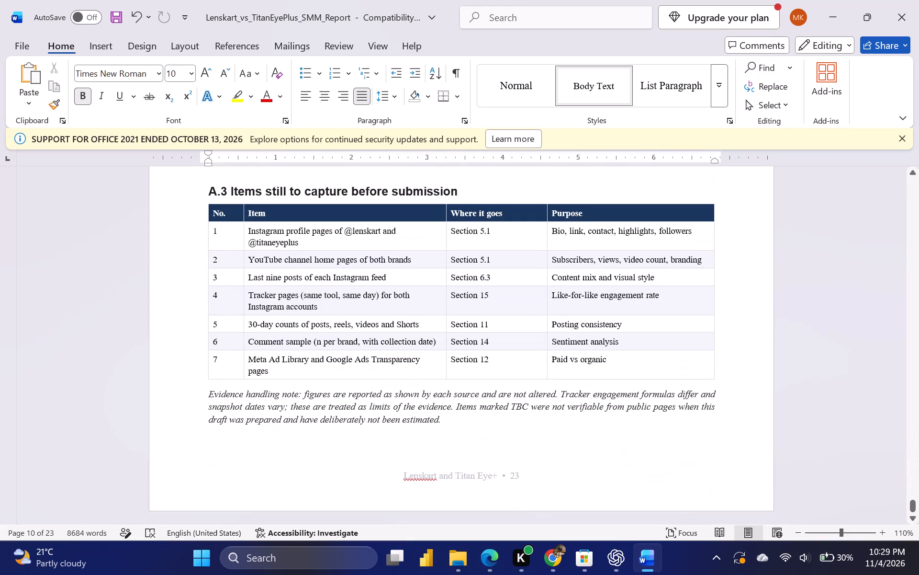
scroll(281, 398, right, 1)
Look back over the Appendix A evidence log and the References list up to its heading.
scroll(408, 366, up, 1)
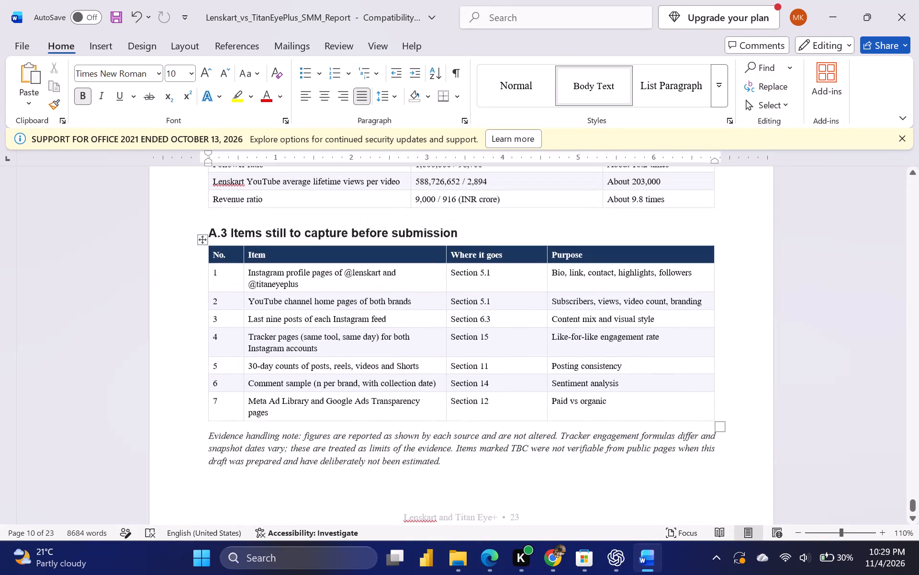
scroll(408, 366, up, 1)
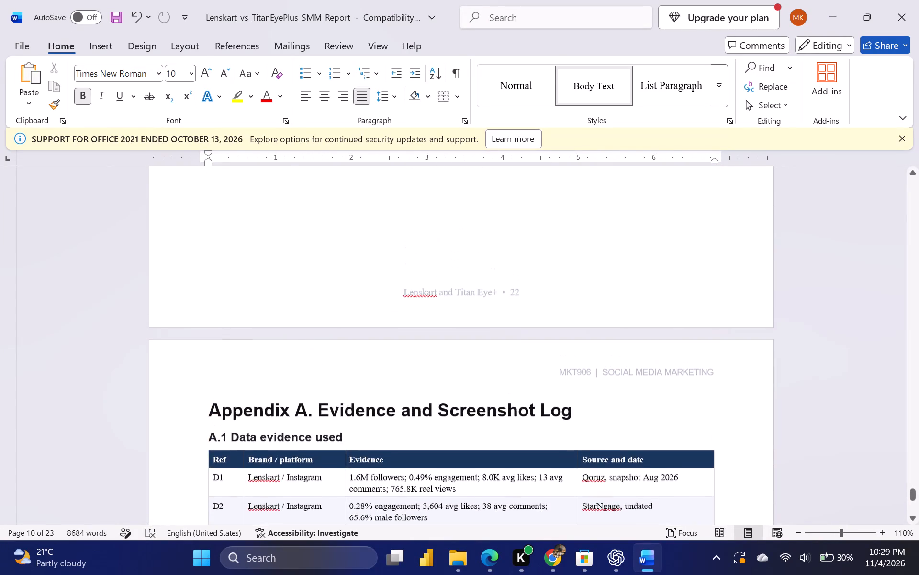
scroll(408, 366, up, 1)
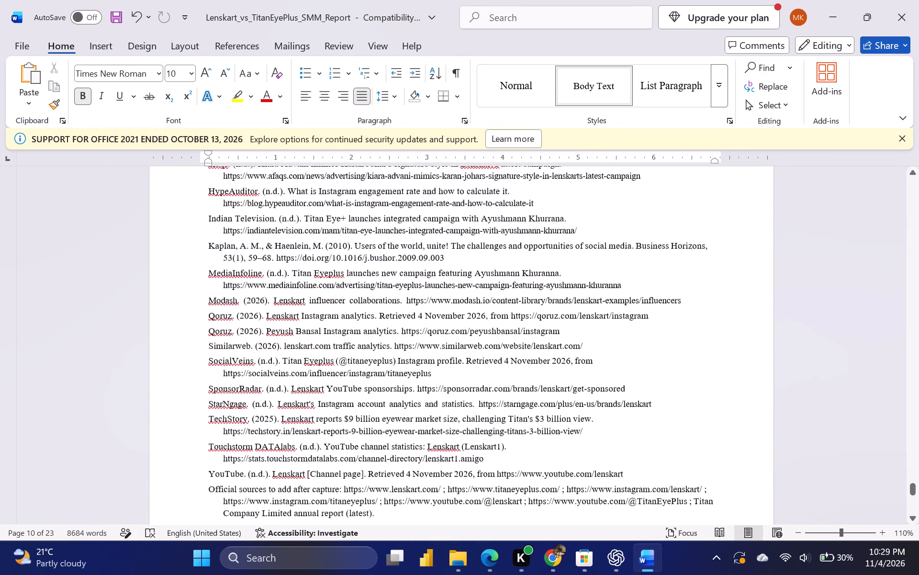
scroll(408, 366, up, 1)
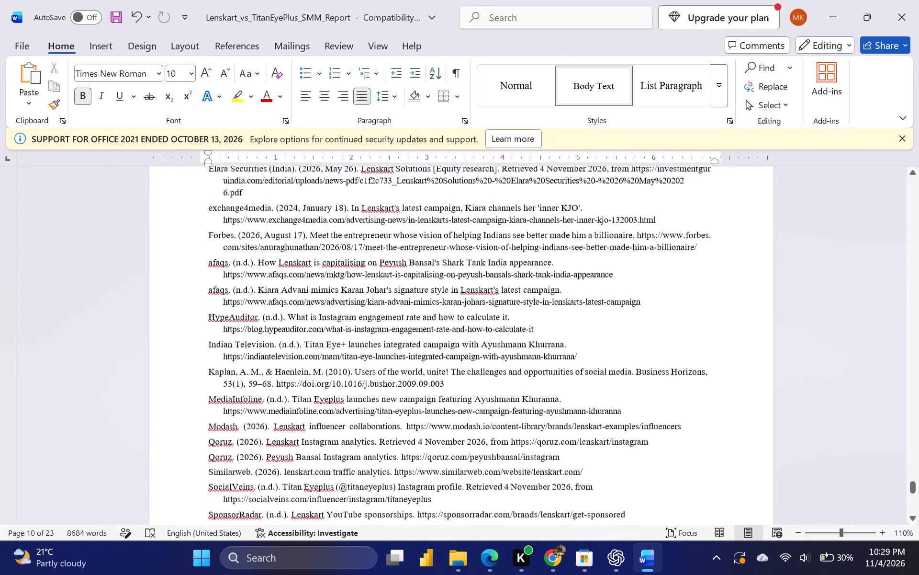
scroll(408, 366, up, 1)
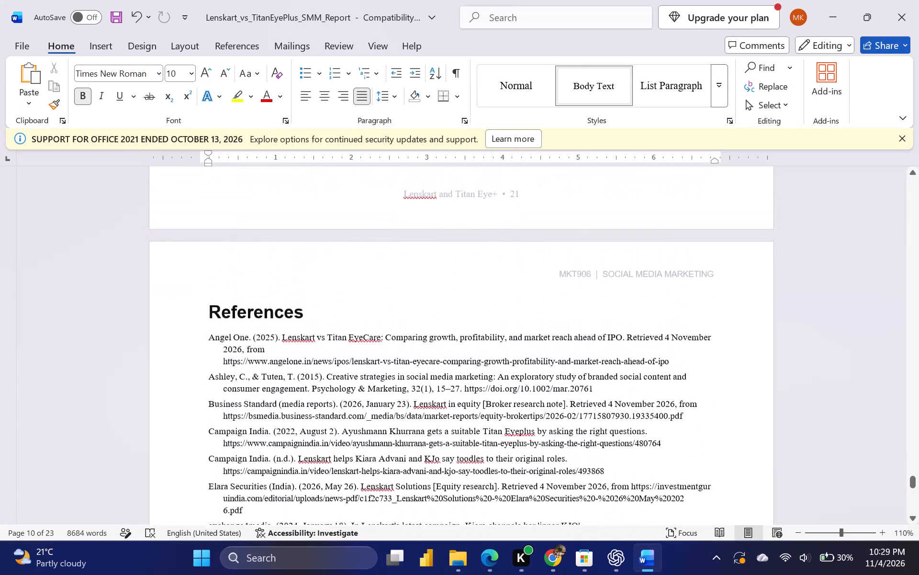
scroll(408, 366, up, 1)
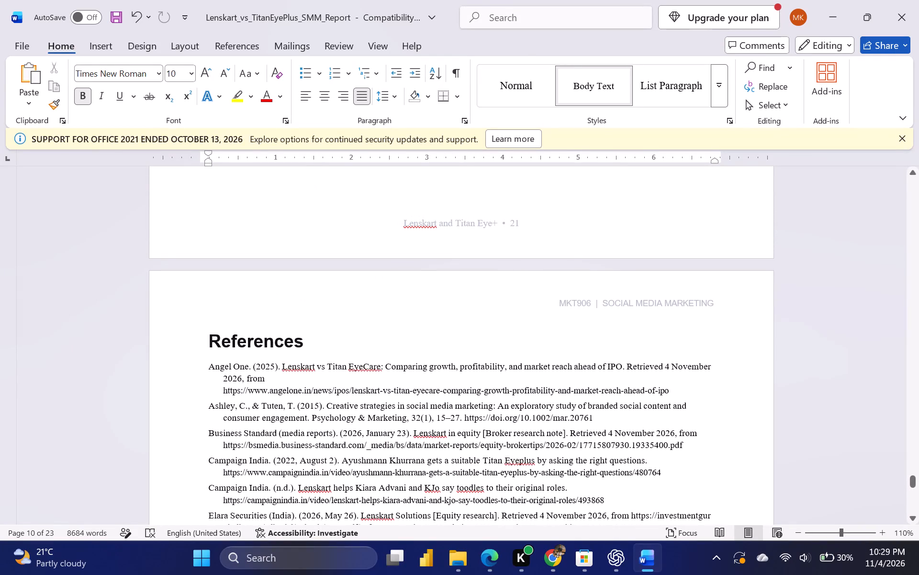
Review the report's closing pages, covering section 22 Reflection and Conclusion, the References and Appendix A.
scroll(316, 364, up, 1)
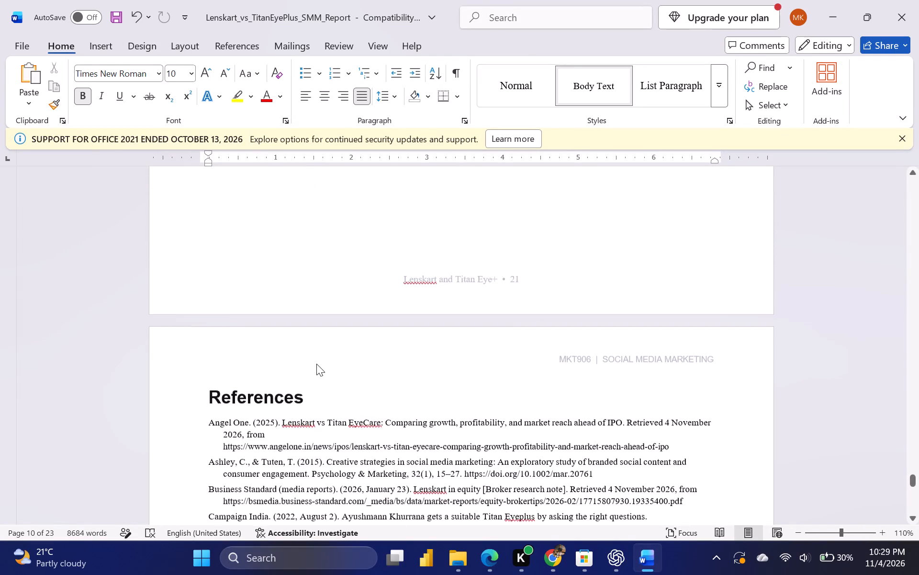
scroll(316, 364, up, 1)
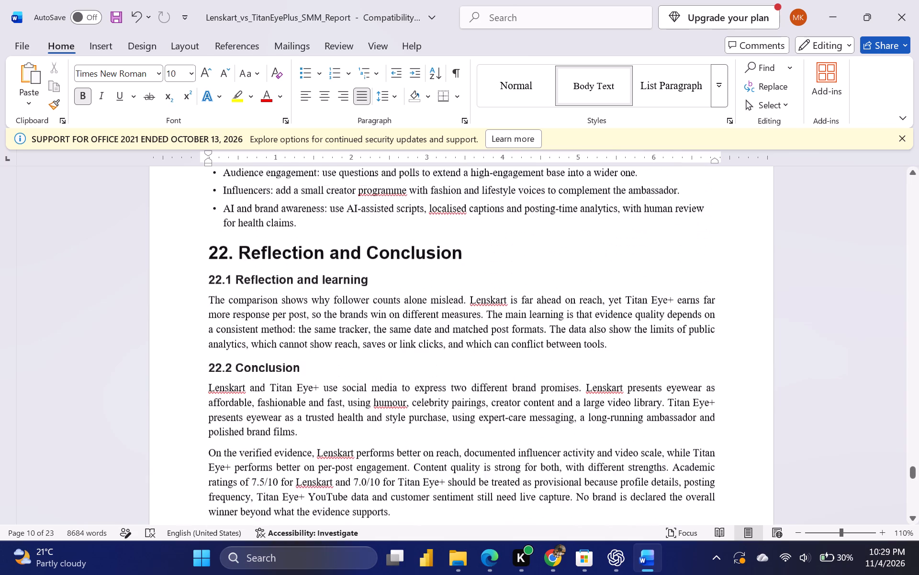
scroll(316, 364, up, 2)
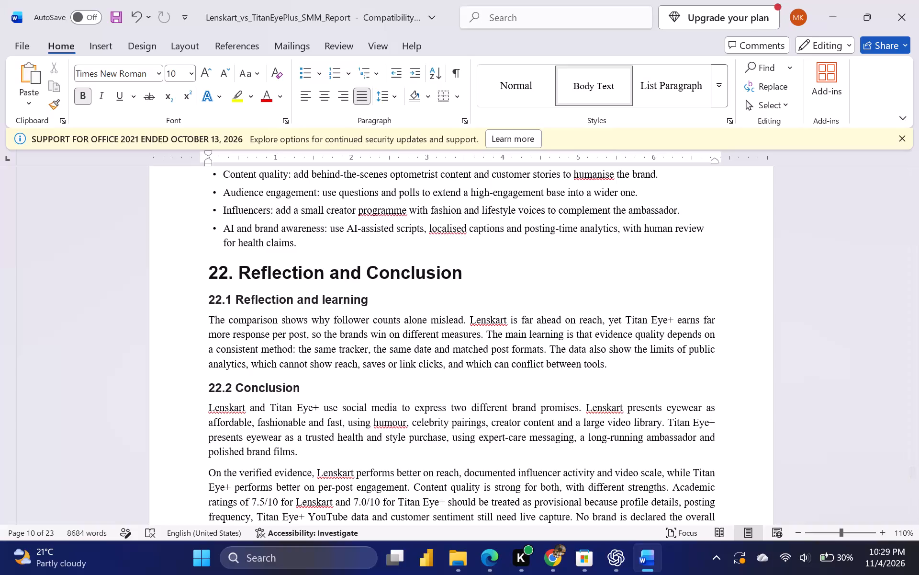
scroll(316, 364, down, 1)
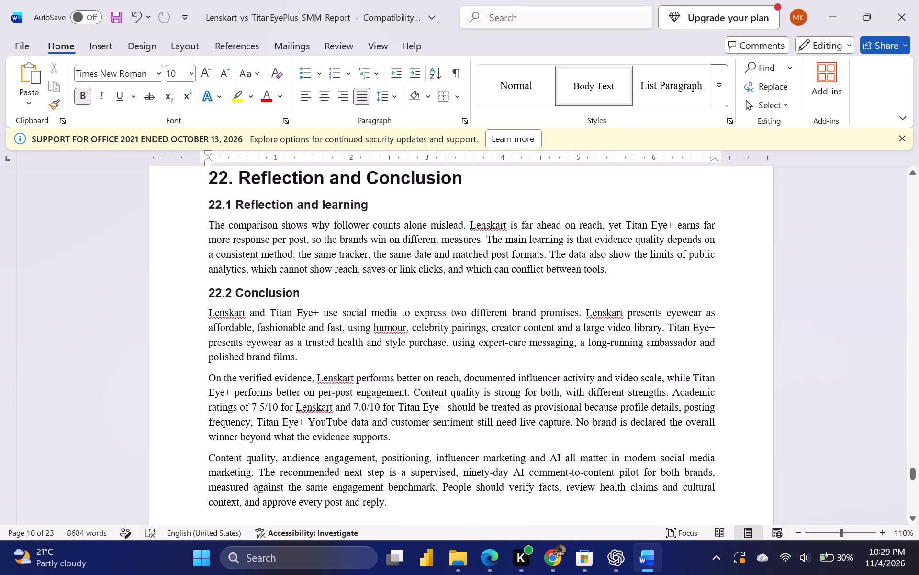
scroll(316, 364, down, 1)
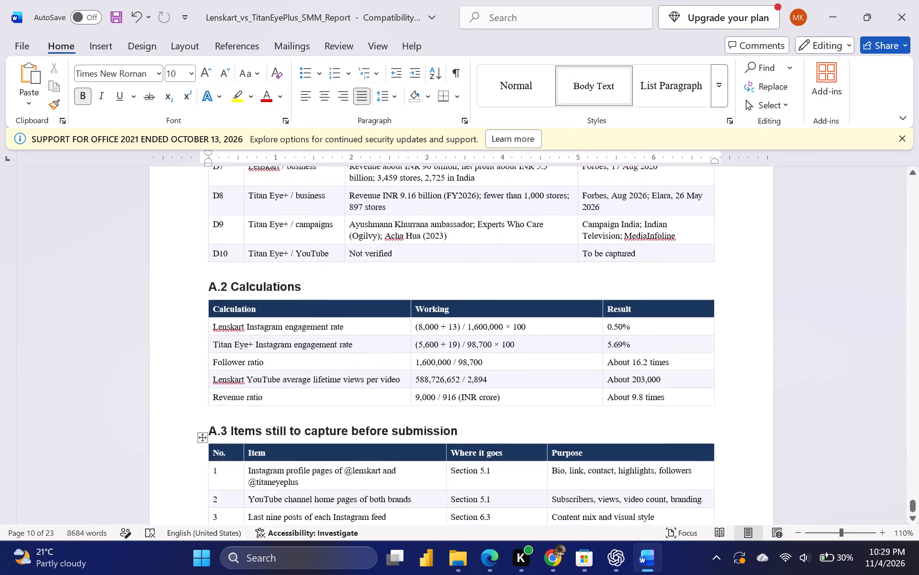
scroll(316, 364, down, 1)
scroll(316, 364, up, 1)
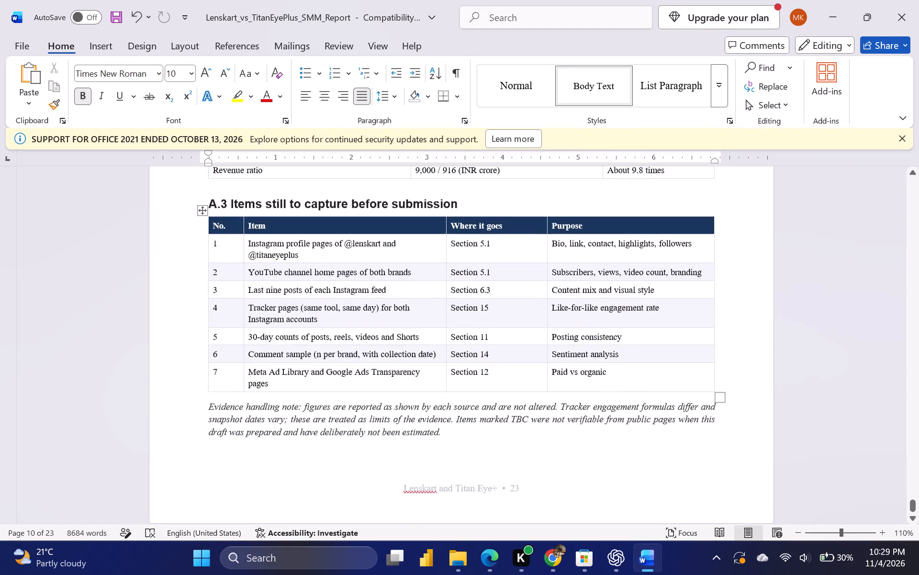
scroll(316, 364, up, 2)
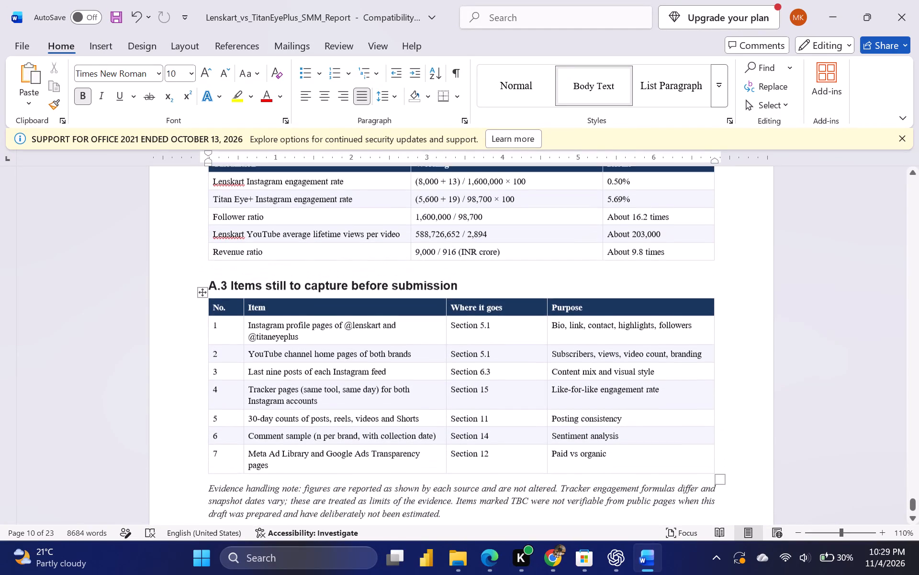
scroll(316, 364, up, 1)
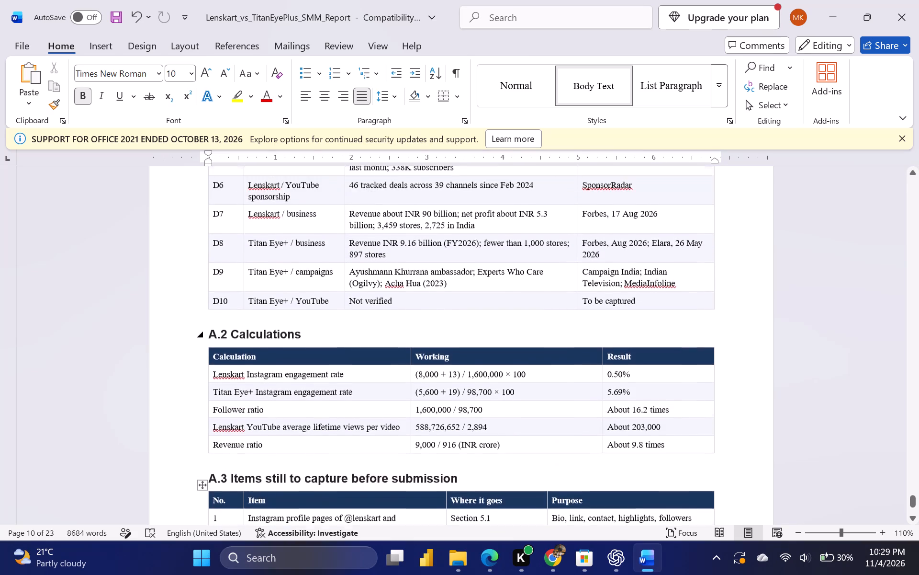
scroll(316, 364, up, 1)
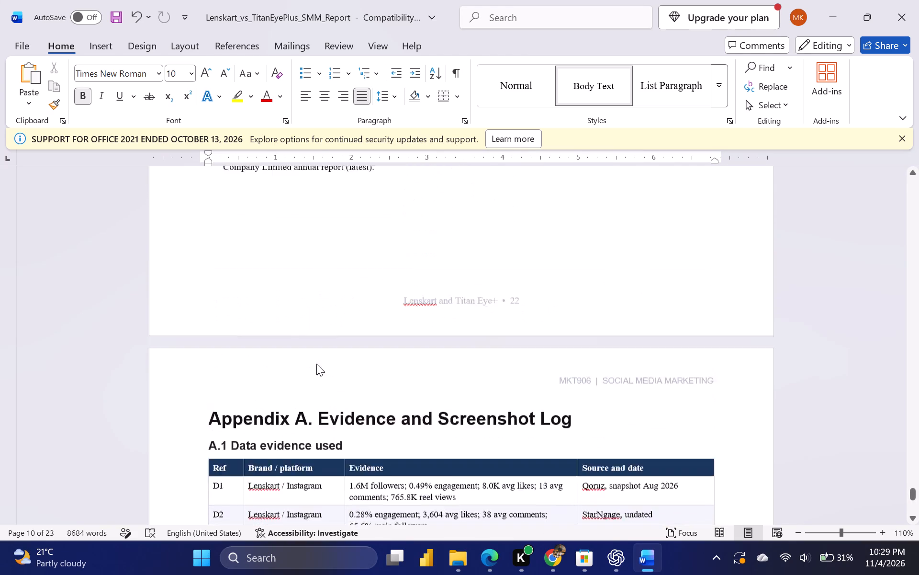
scroll(316, 364, up, 1)
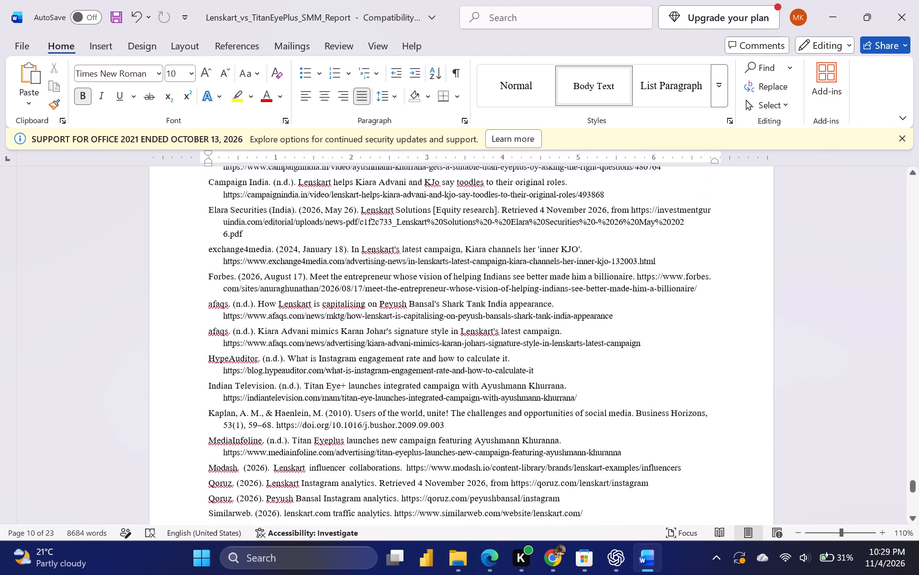
scroll(316, 364, up, 1)
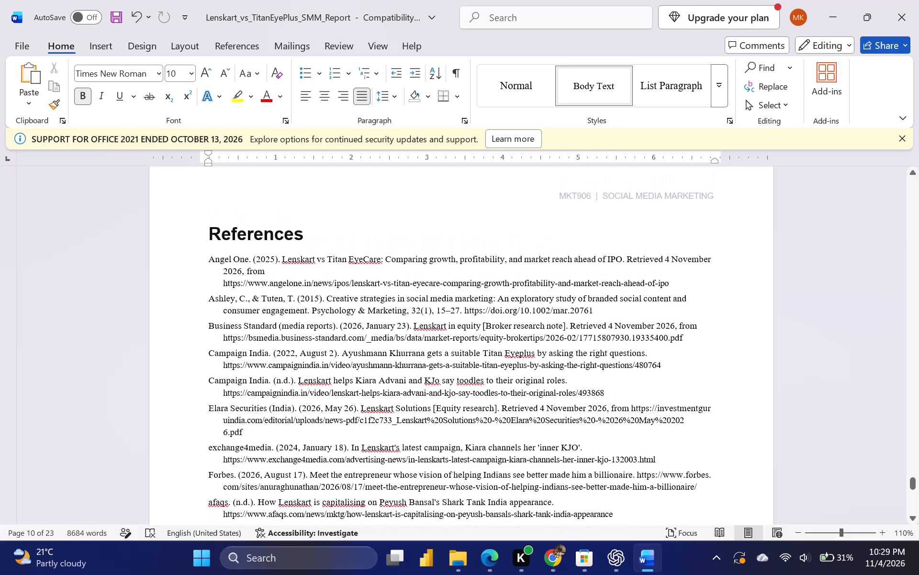
Delete the whole References section, including its heading and every source entry through the official sources note.
click(288, 229)
click(359, 233)
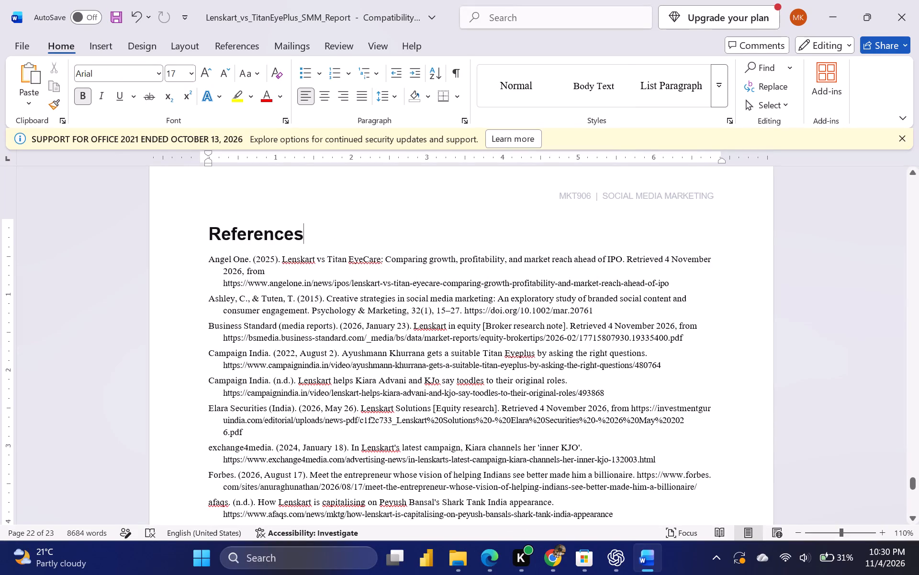
scroll(243, 271, down, 1)
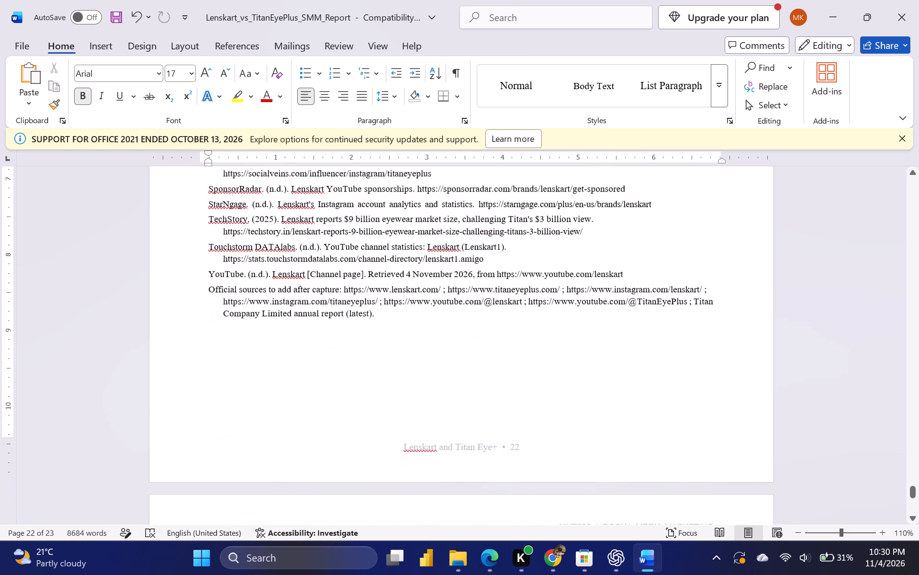
drag(409, 306, 387, 239)
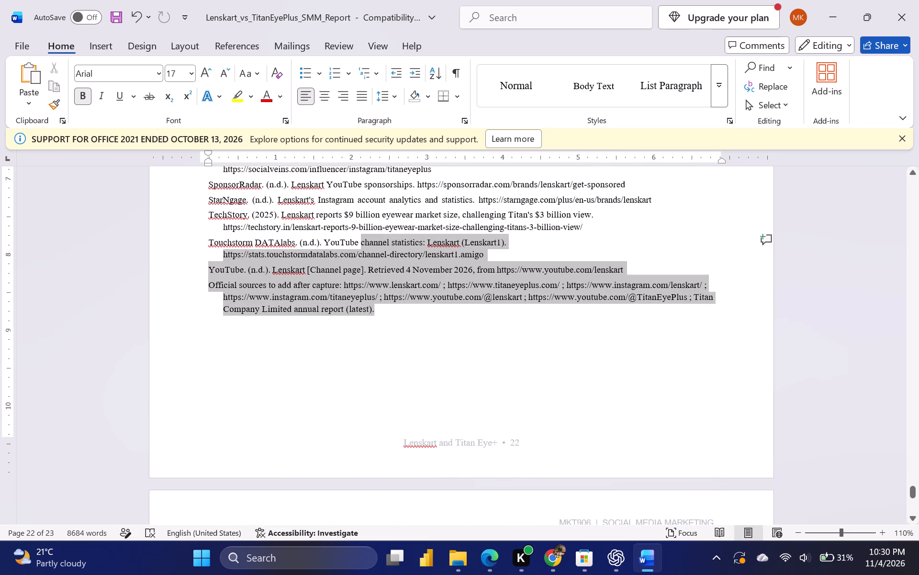
drag(387, 239, 285, 250)
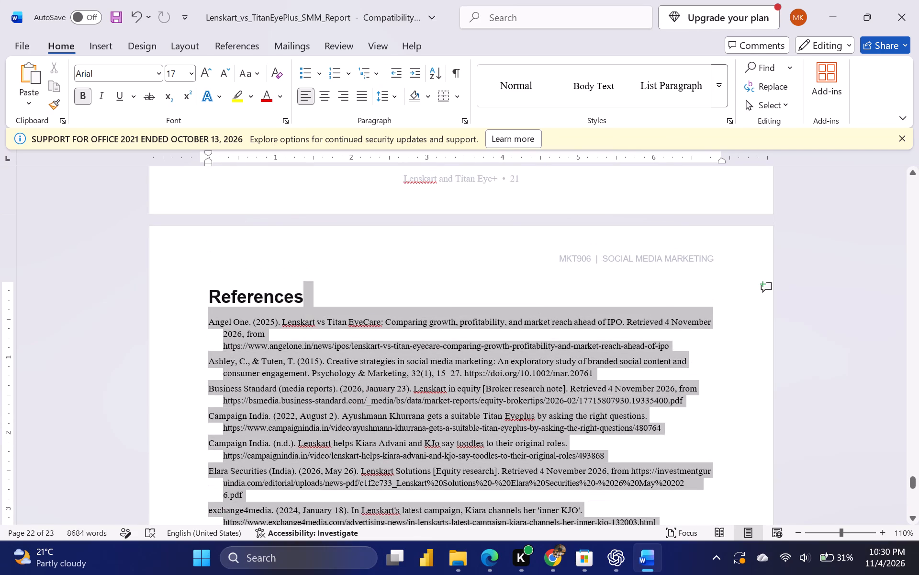
drag(285, 250, 275, 250)
key(BackSpace)
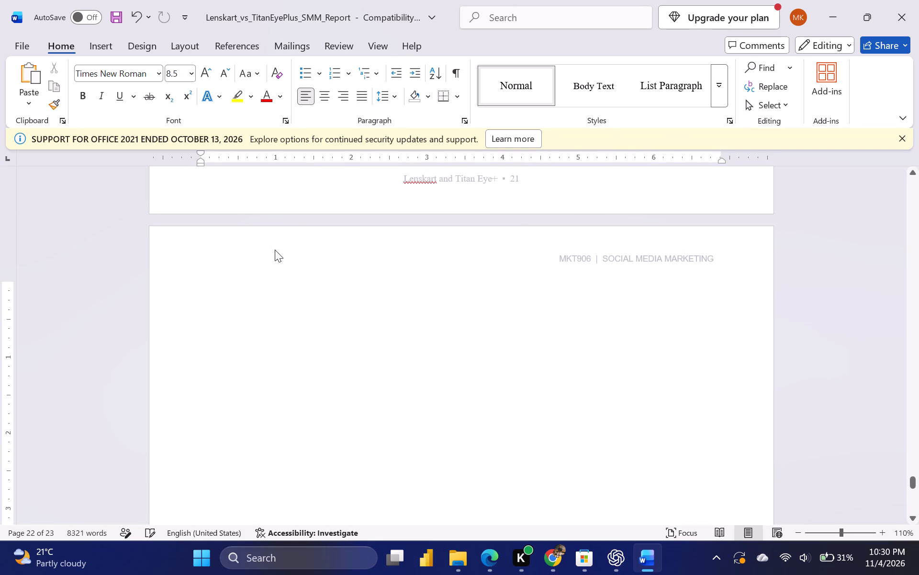
Delete all of Appendix A, Evidence and Screenshot Log, including the A.1 to A.3 tables and the evidence handling note.
scroll(275, 250, down, 1)
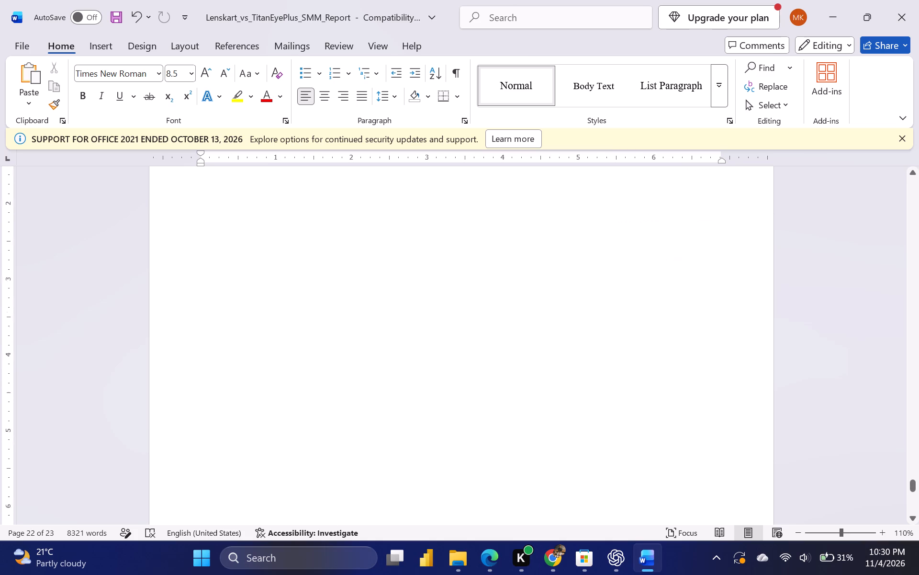
scroll(275, 250, down, 1)
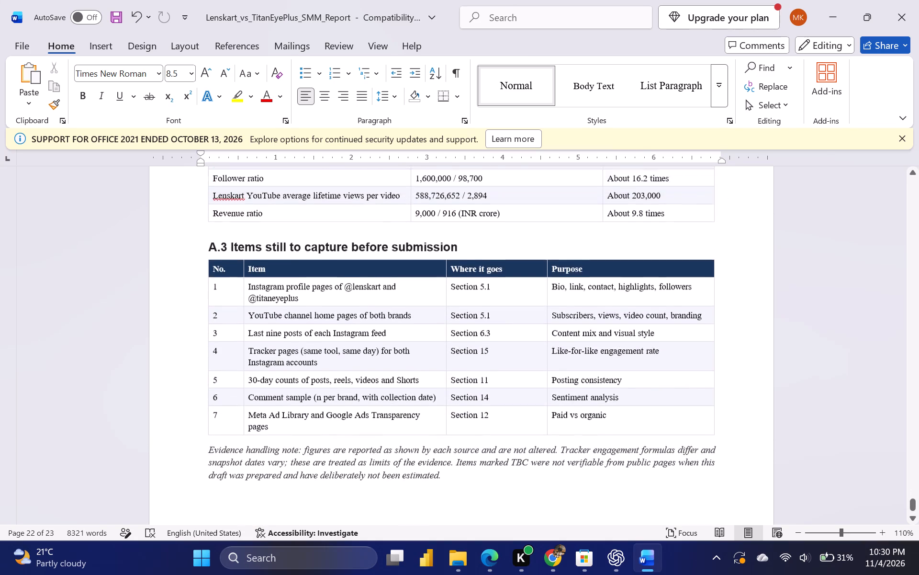
scroll(275, 250, down, 1)
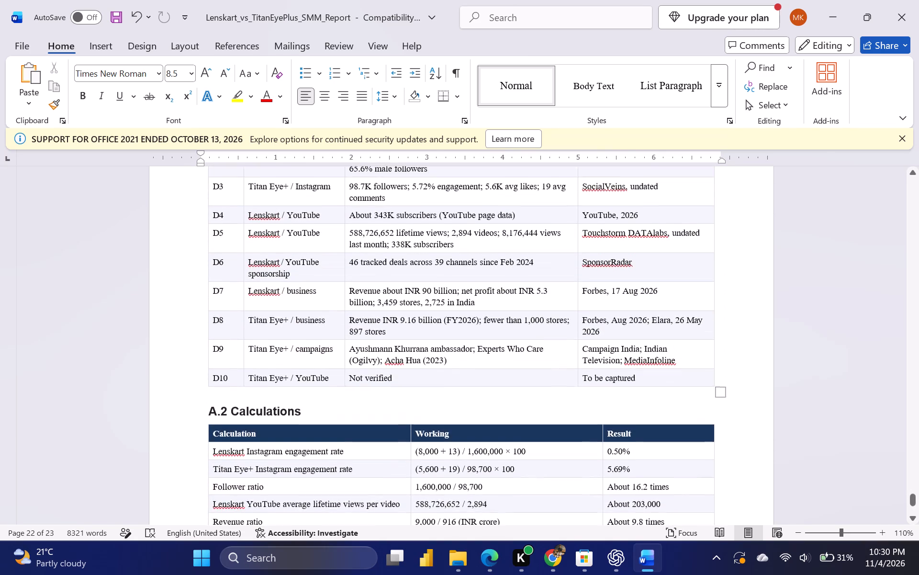
scroll(275, 250, down, 2)
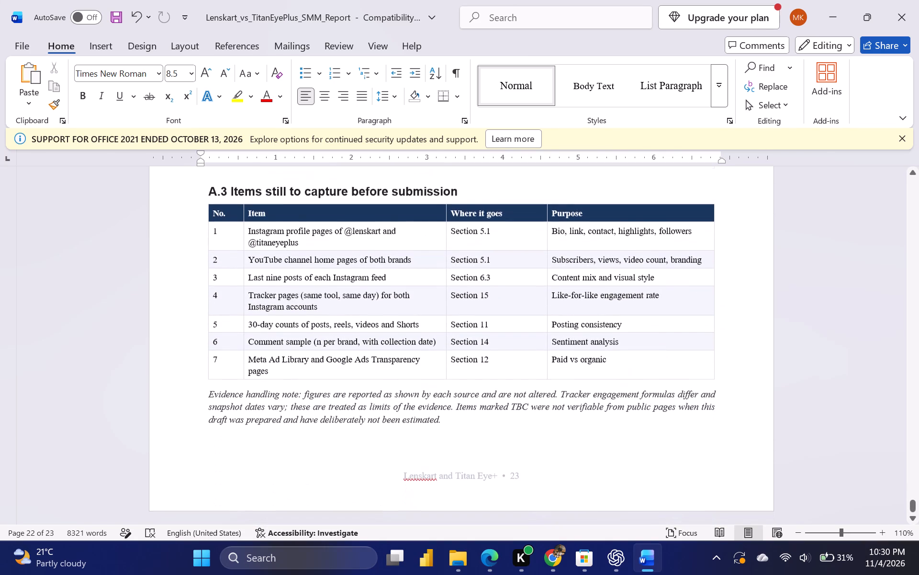
scroll(275, 250, down, 1)
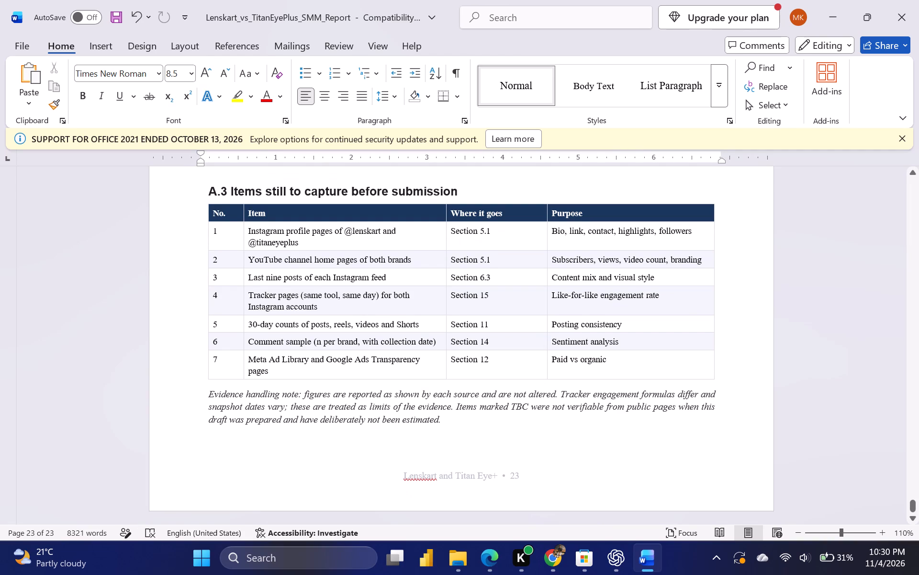
drag(446, 429, 203, 286)
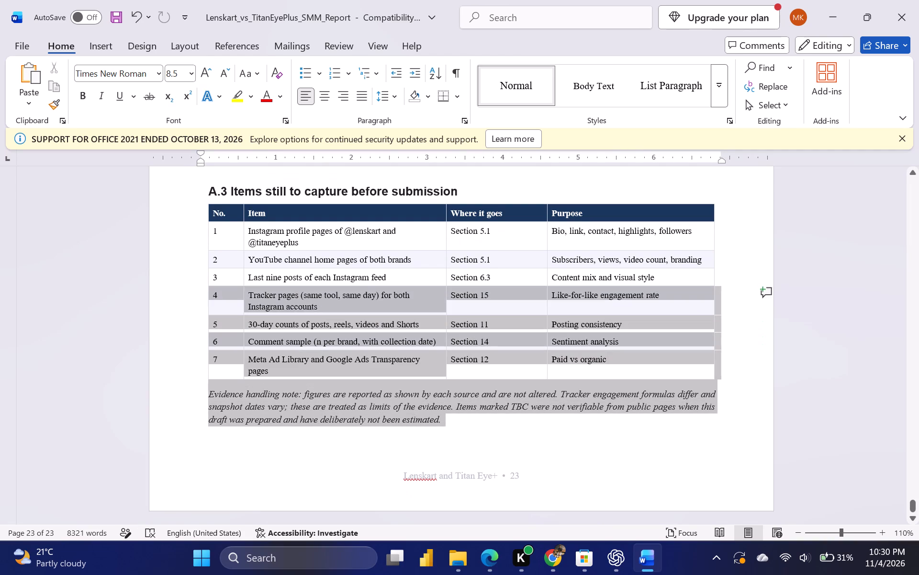
drag(203, 286, 202, 237)
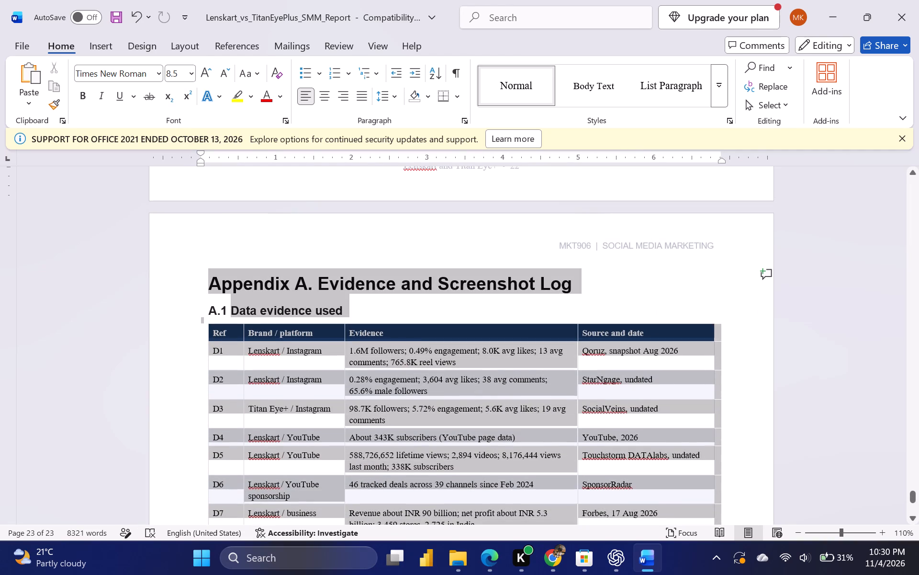
drag(202, 237, 199, 162)
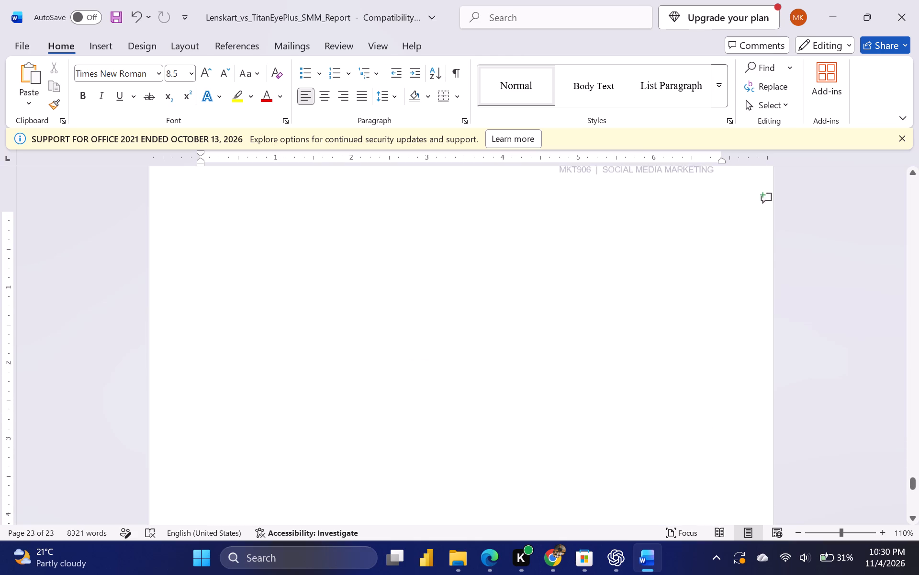
drag(199, 162, 216, 264)
key(BackSpace)
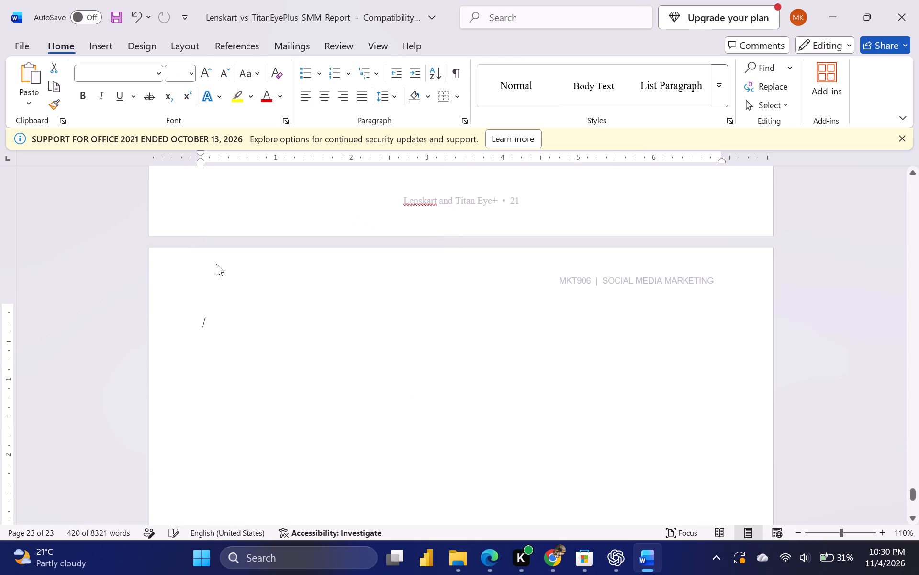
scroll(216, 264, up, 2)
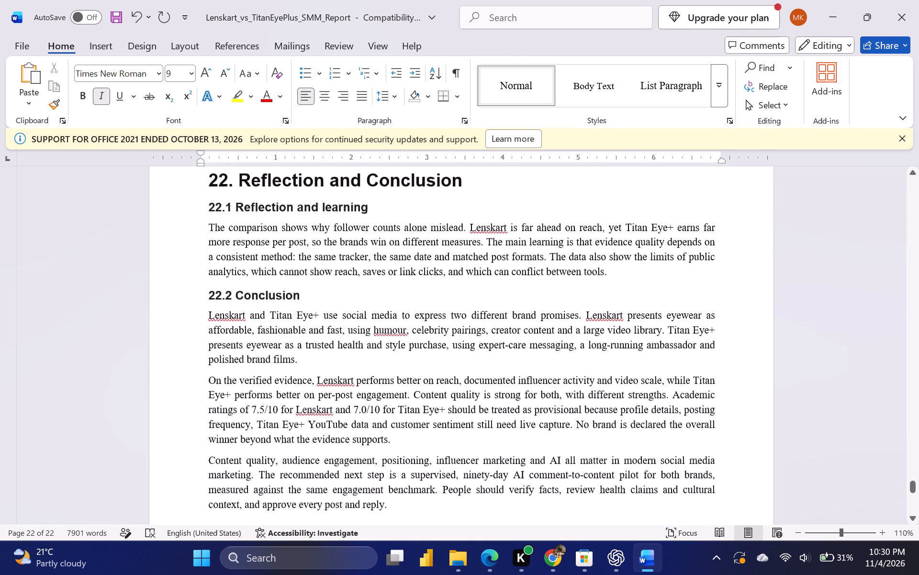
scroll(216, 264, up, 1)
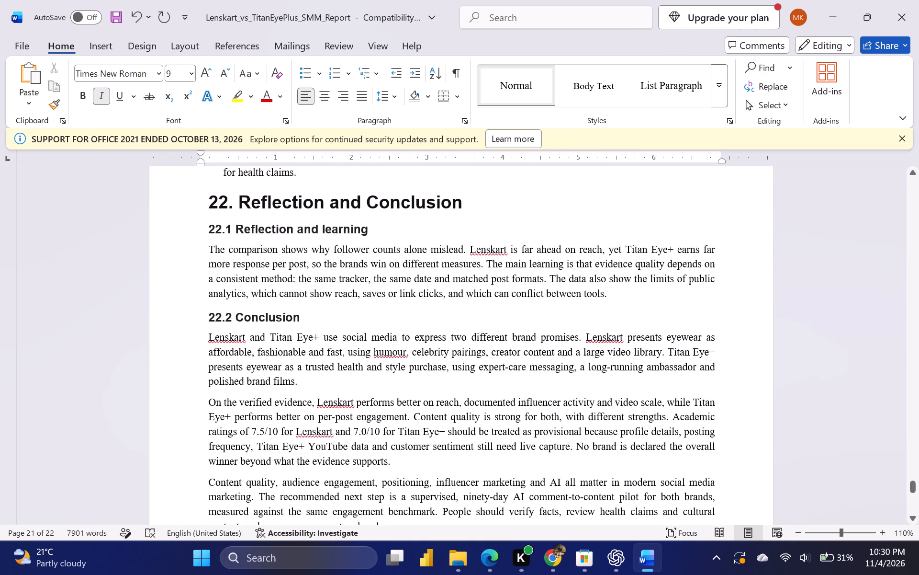
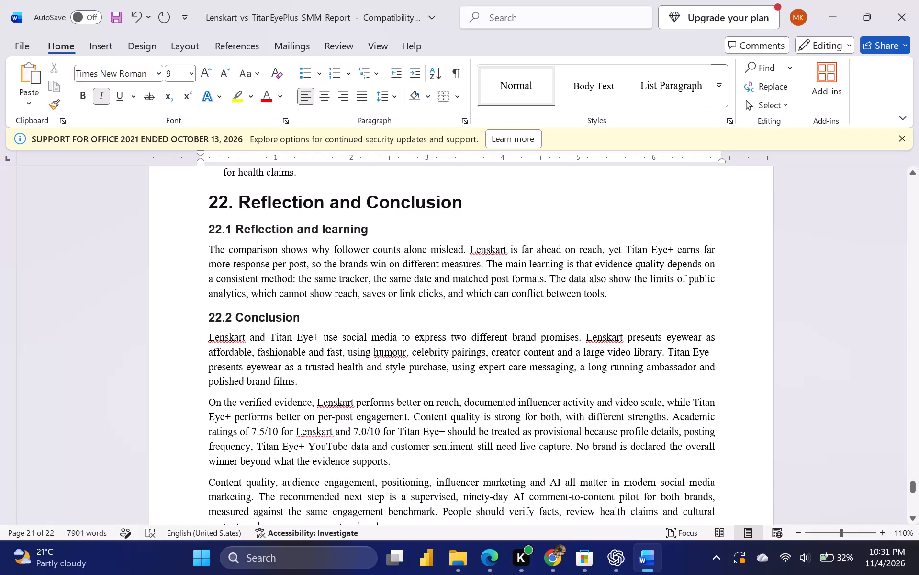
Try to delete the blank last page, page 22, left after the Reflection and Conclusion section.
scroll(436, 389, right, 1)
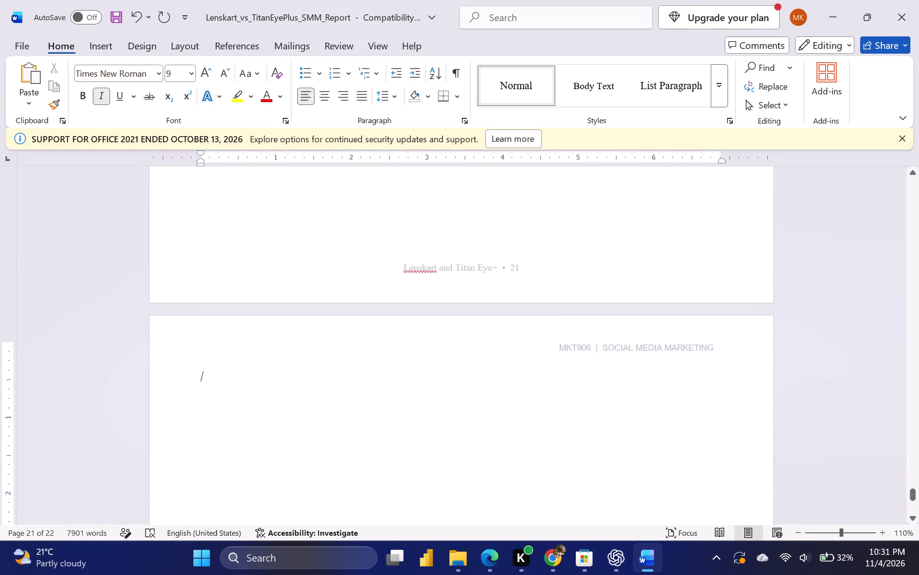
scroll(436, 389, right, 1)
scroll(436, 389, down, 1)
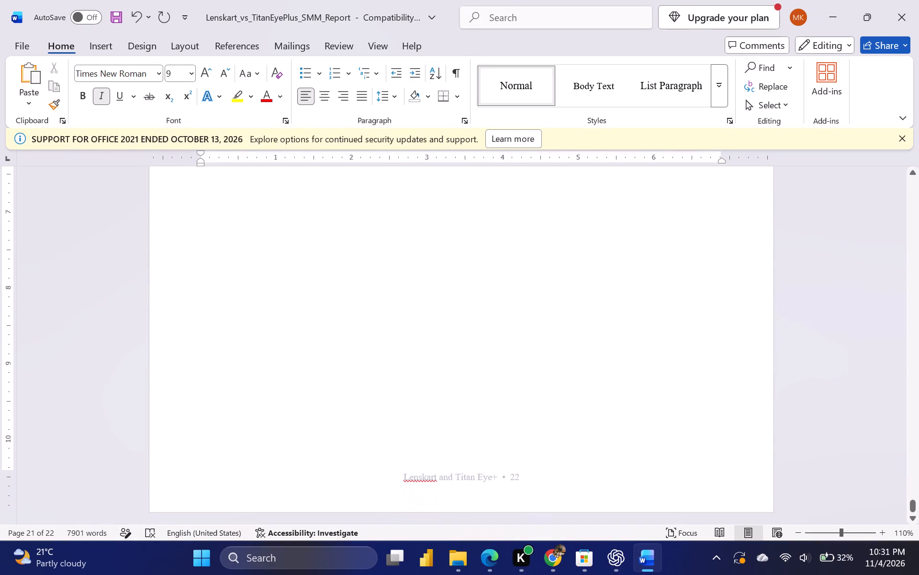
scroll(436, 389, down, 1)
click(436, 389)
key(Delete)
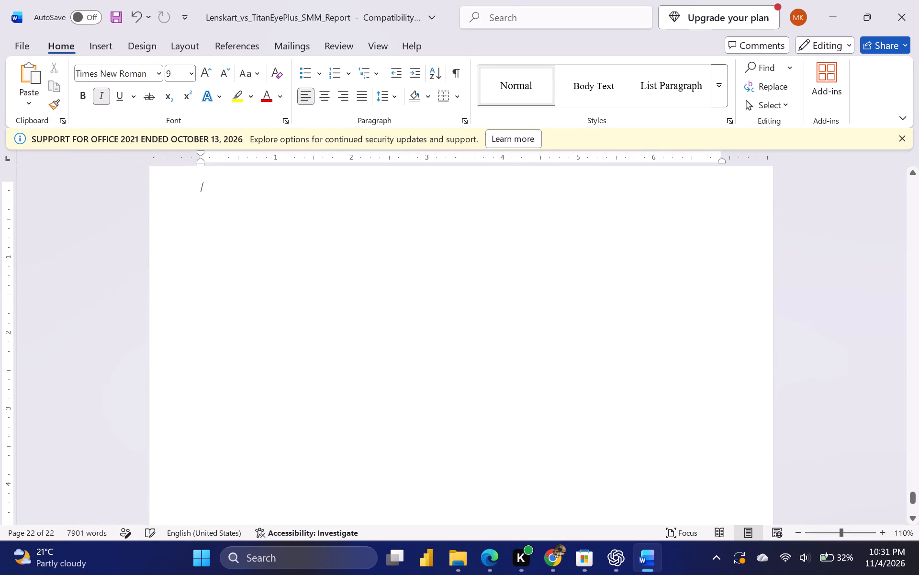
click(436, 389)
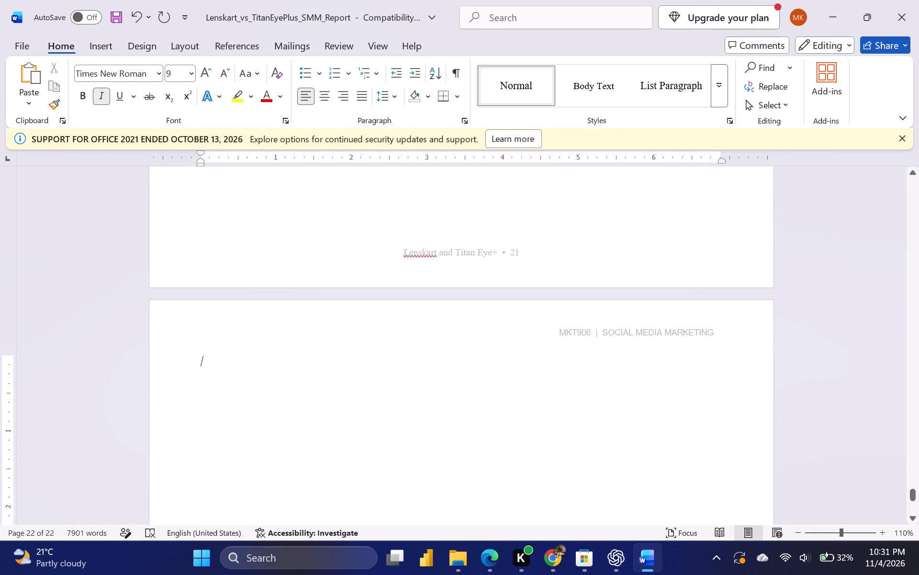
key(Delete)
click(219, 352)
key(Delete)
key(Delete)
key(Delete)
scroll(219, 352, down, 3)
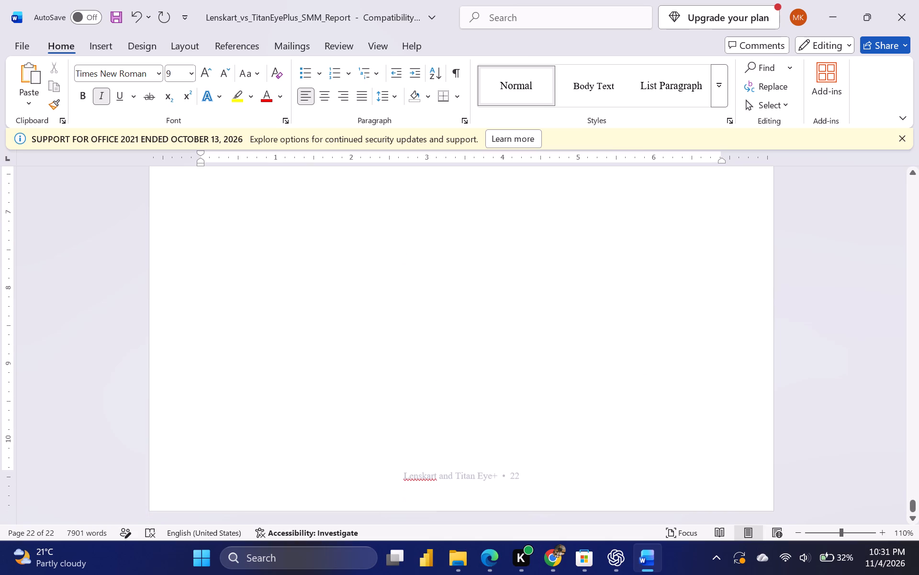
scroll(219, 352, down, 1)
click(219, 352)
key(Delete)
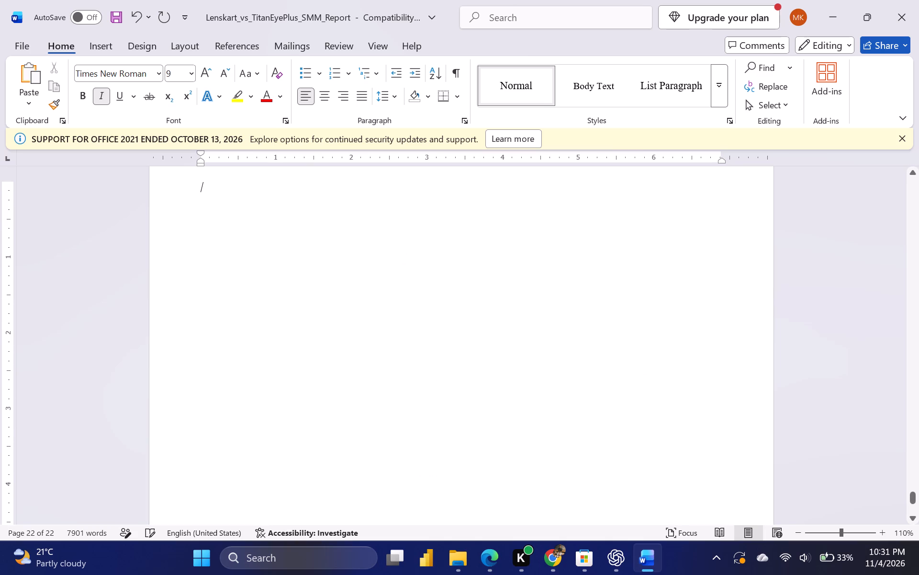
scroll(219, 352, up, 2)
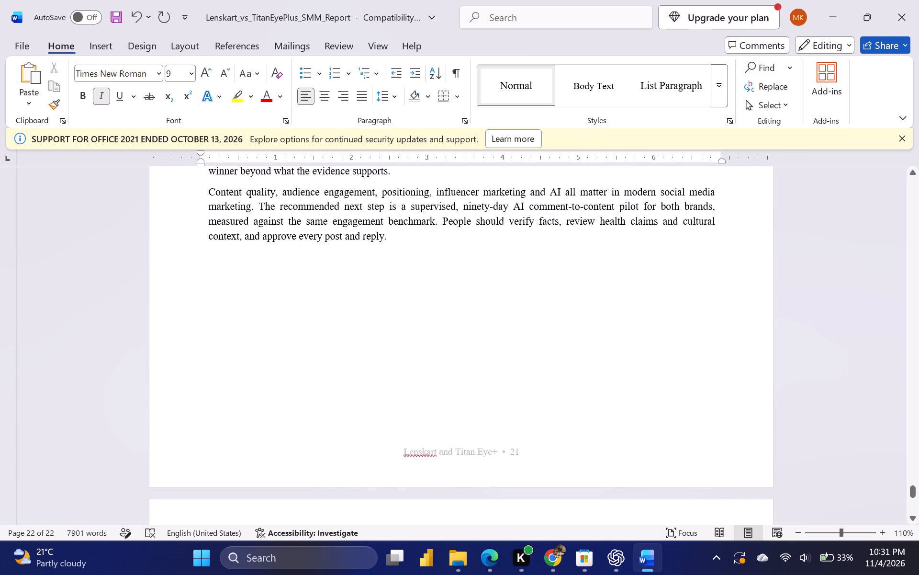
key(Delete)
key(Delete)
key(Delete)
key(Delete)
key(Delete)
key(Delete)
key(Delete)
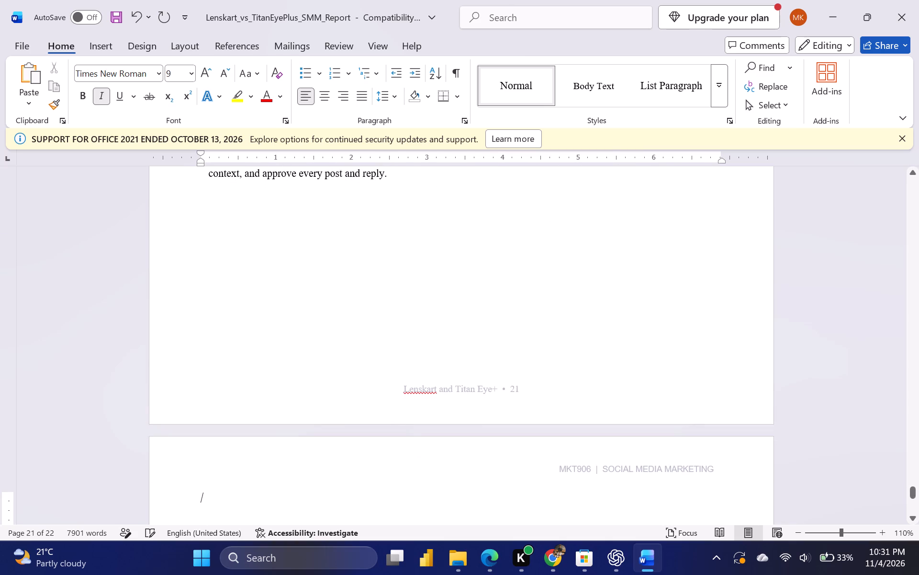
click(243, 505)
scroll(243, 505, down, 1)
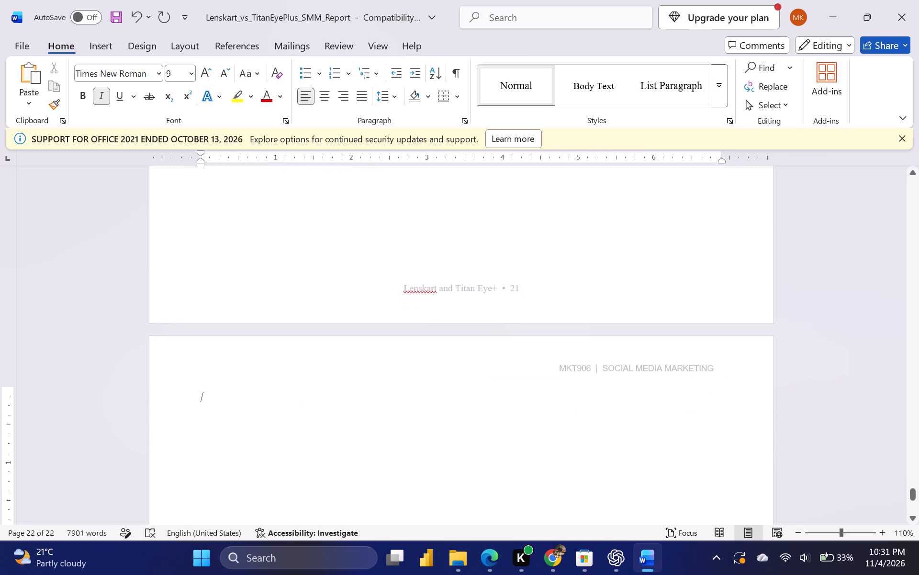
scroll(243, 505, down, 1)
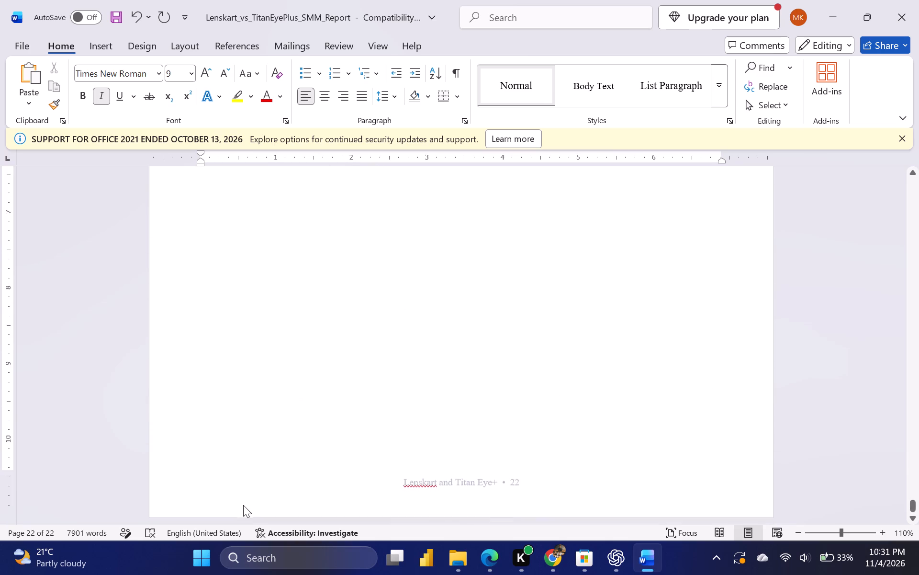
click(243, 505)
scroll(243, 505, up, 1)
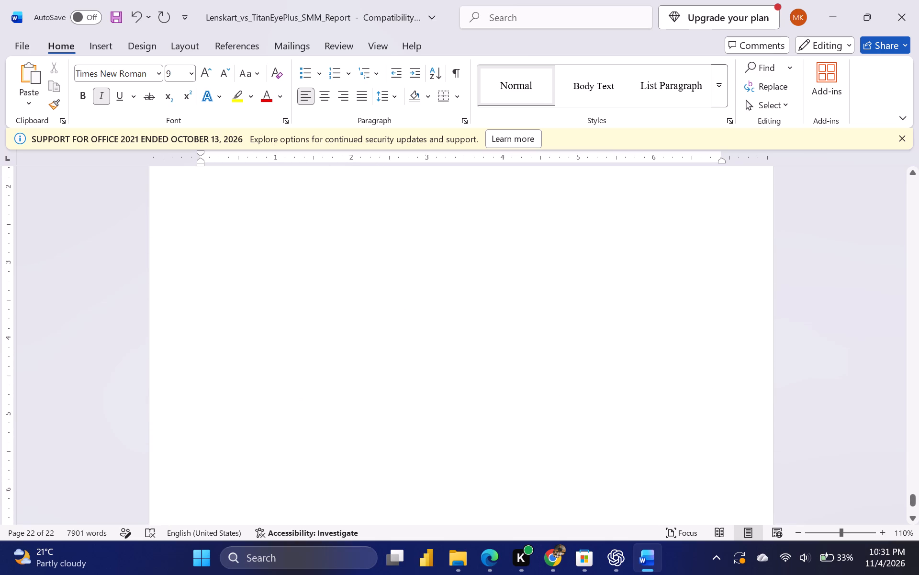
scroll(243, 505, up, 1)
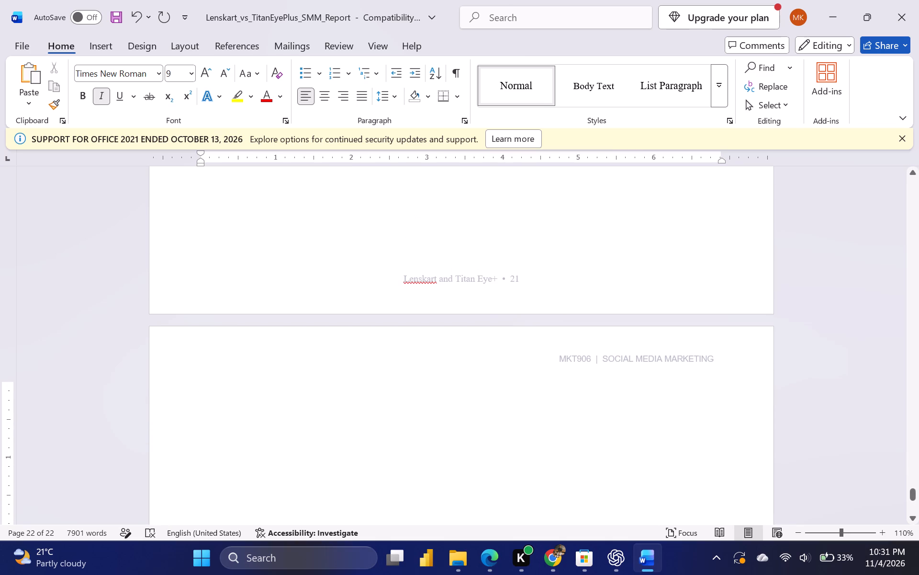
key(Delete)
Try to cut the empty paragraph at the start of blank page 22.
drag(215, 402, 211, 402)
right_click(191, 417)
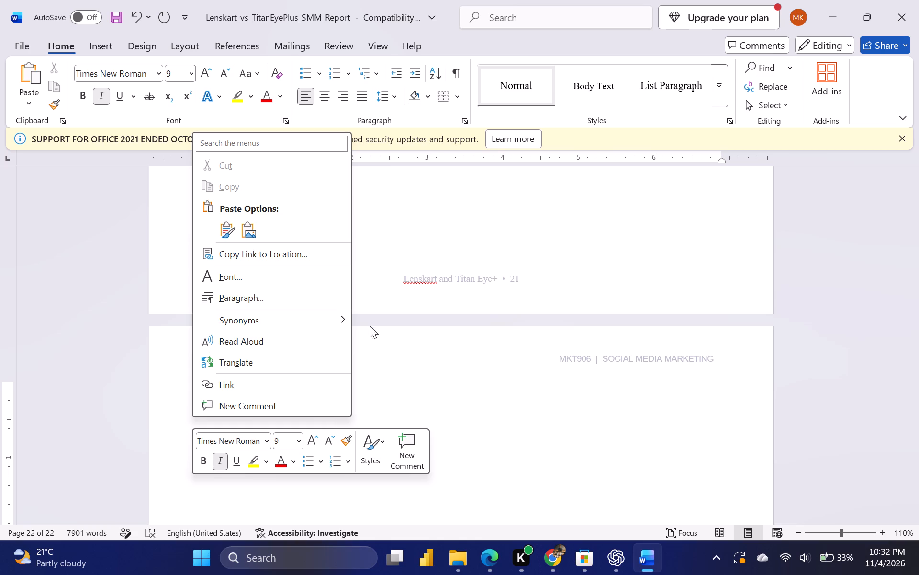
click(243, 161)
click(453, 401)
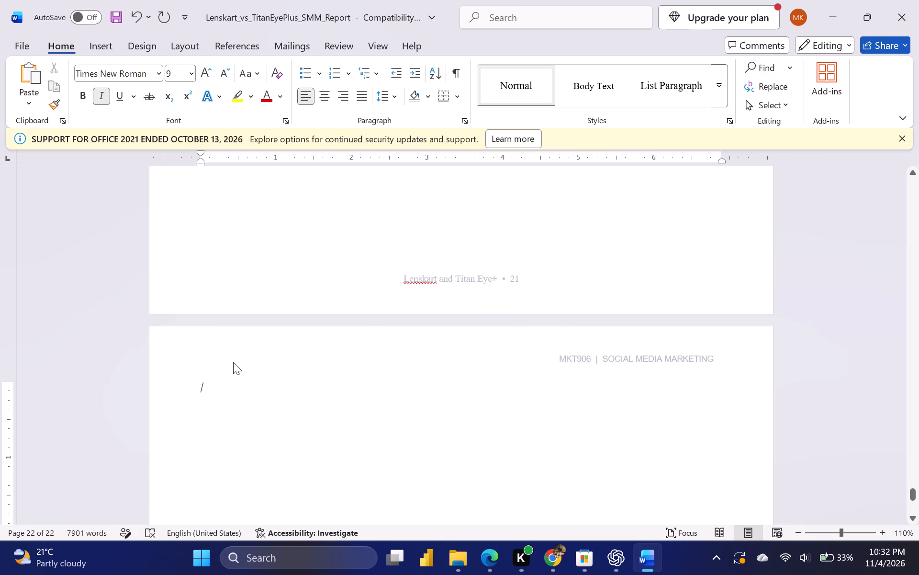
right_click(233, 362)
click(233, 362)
Review the report backwards from section 22 Reflection and Conclusion to section 15.2 Interpretation and limits, checking text, tables and page layout.
scroll(233, 362, up, 1)
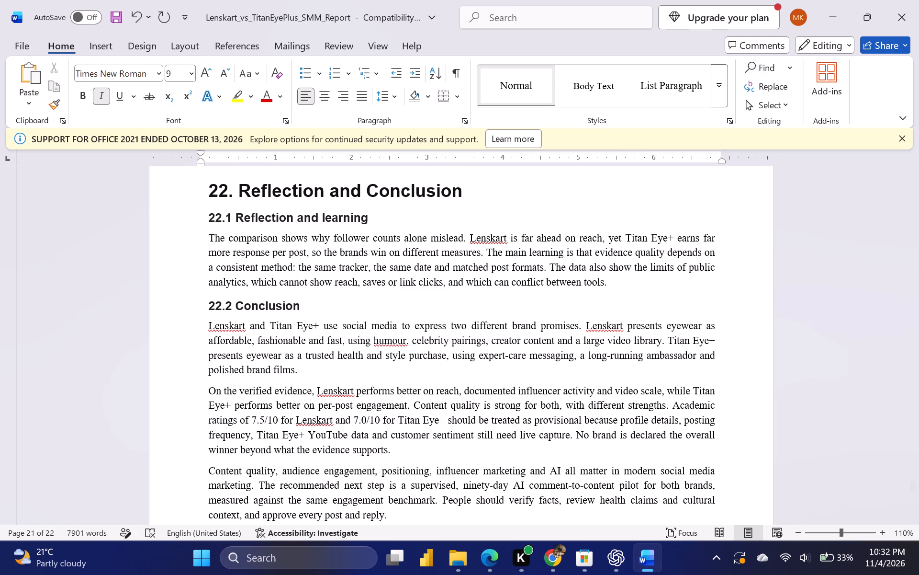
scroll(233, 362, up, 1)
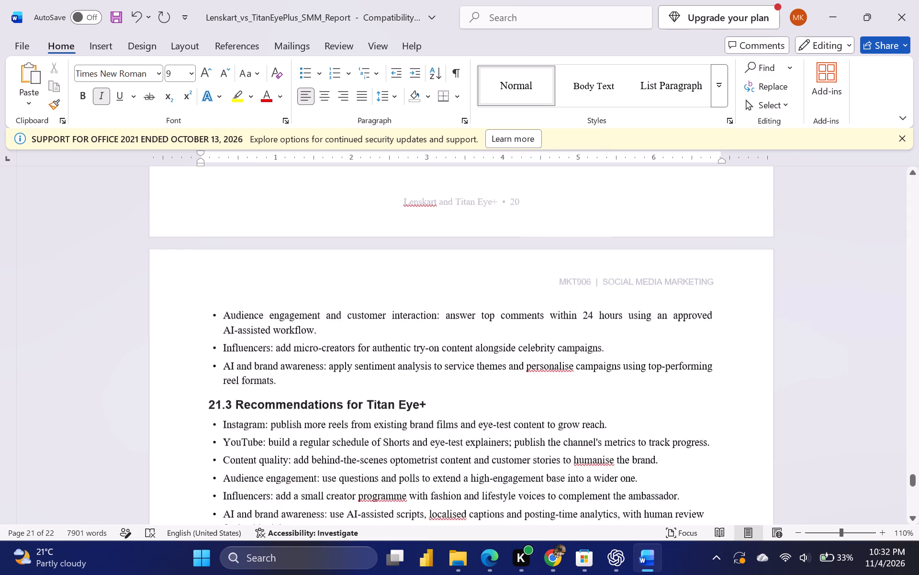
scroll(233, 362, up, 2)
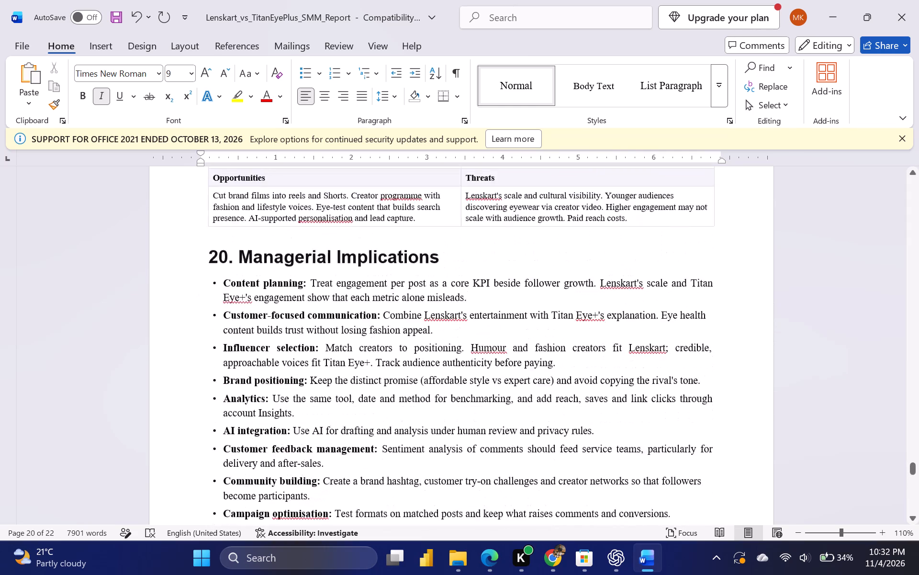
scroll(233, 362, up, 1)
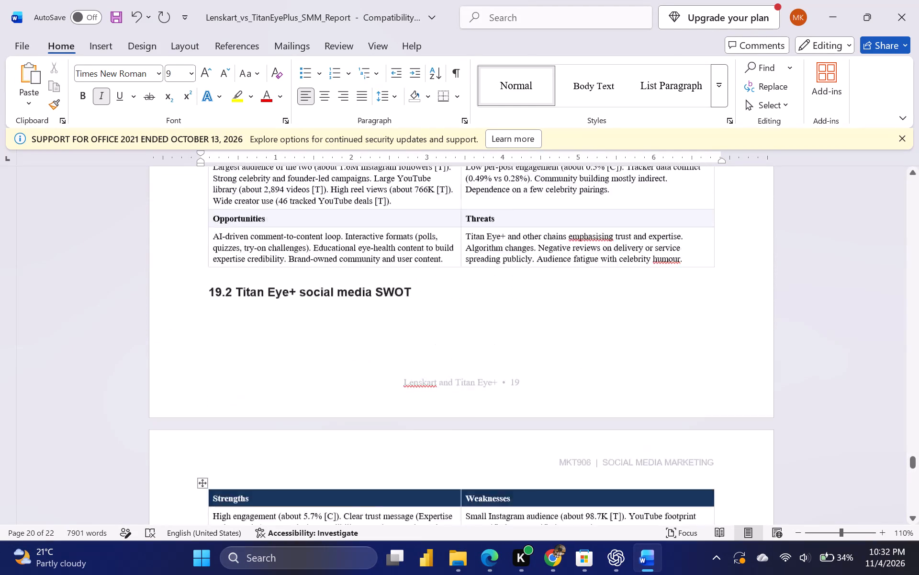
scroll(233, 362, up, 1)
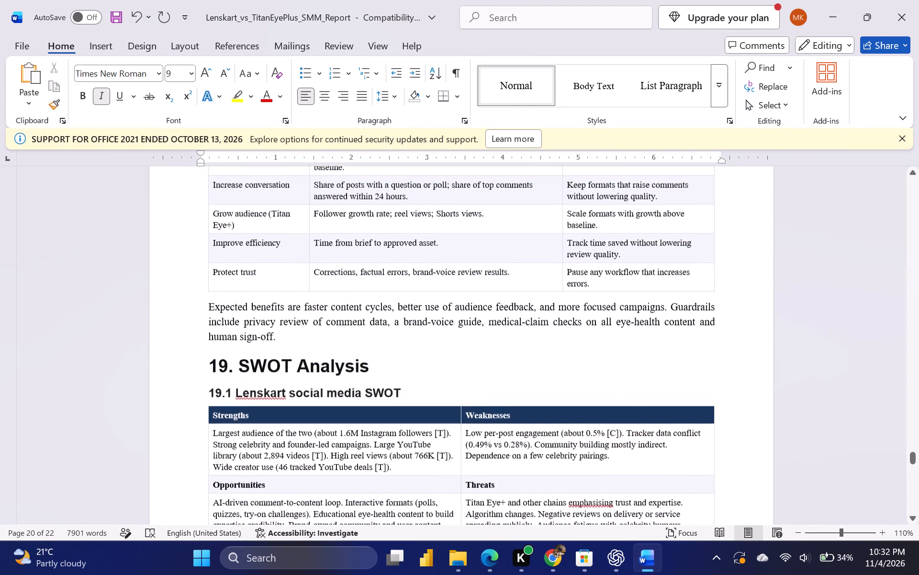
scroll(233, 362, up, 2)
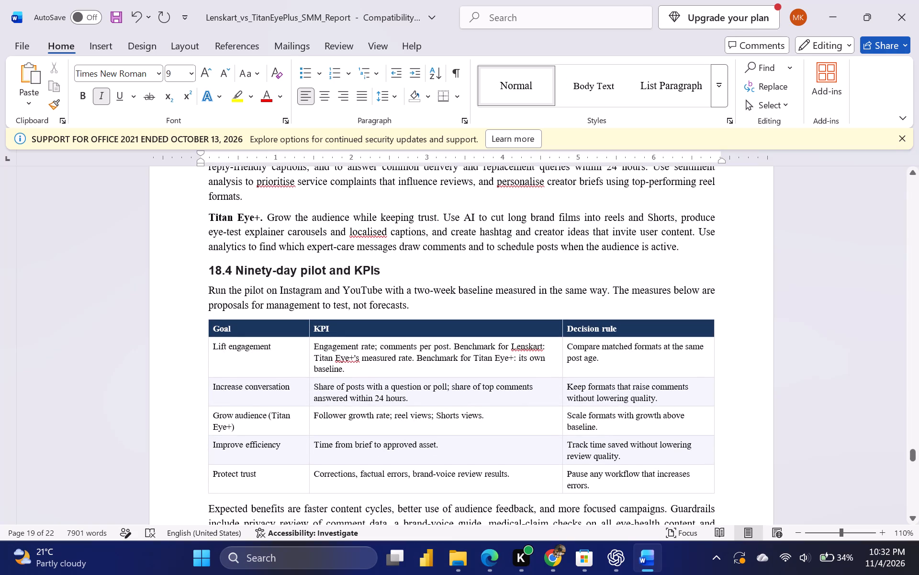
scroll(233, 362, up, 1)
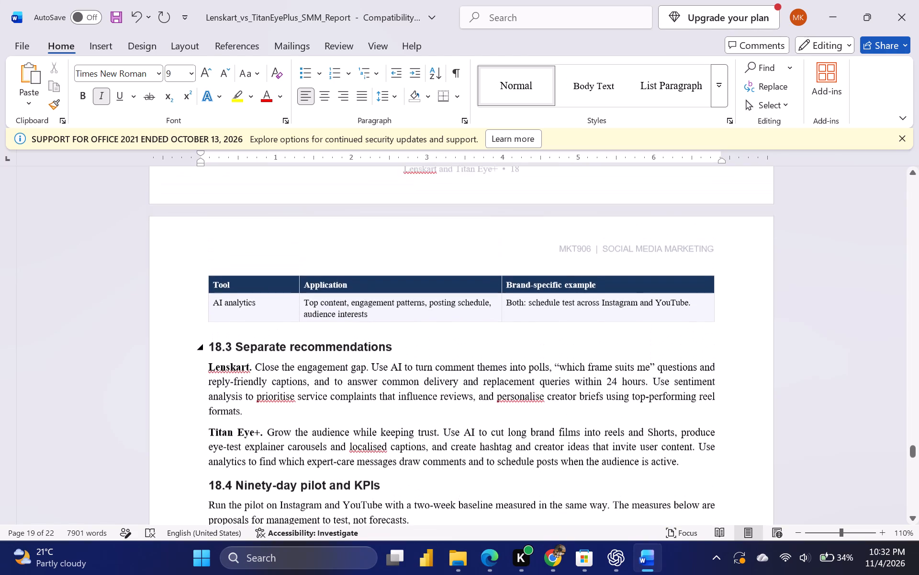
scroll(233, 362, up, 2)
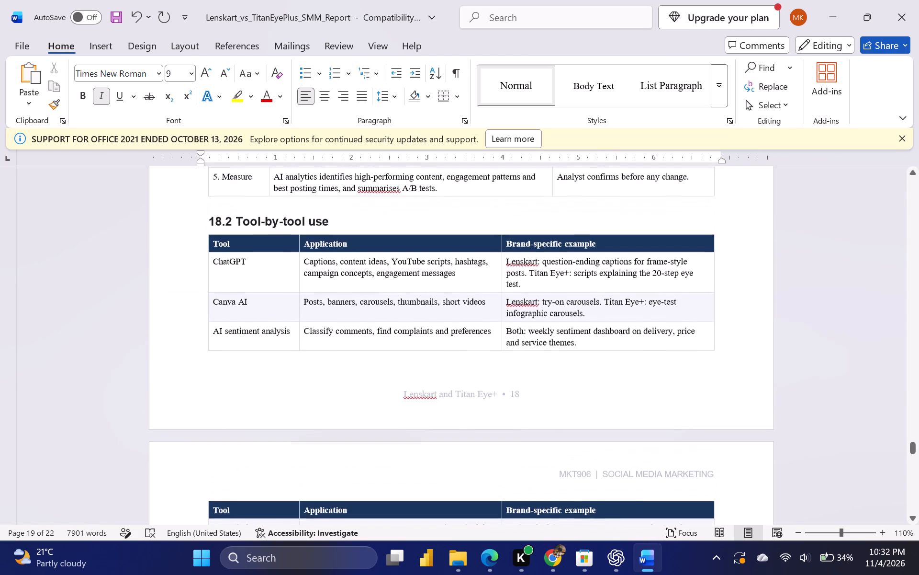
scroll(233, 362, up, 2)
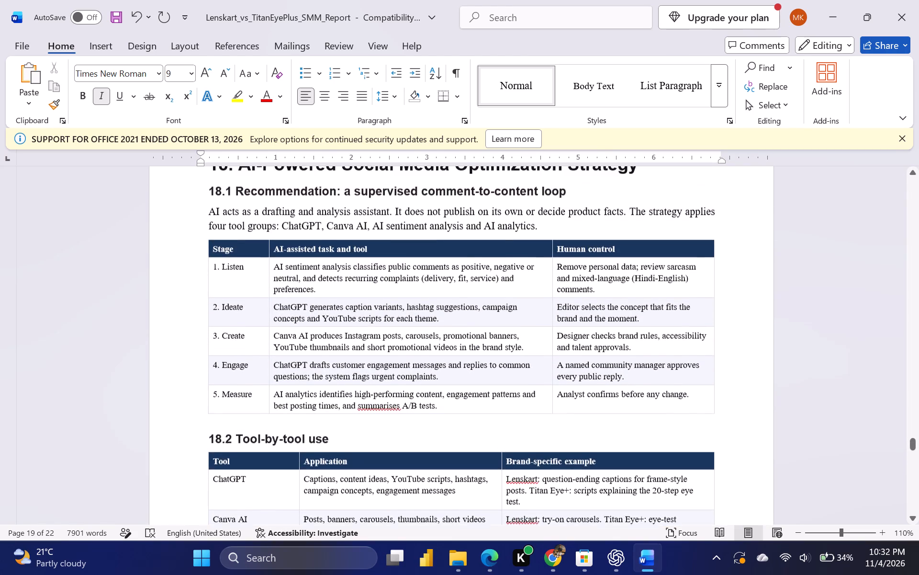
scroll(233, 362, up, 3)
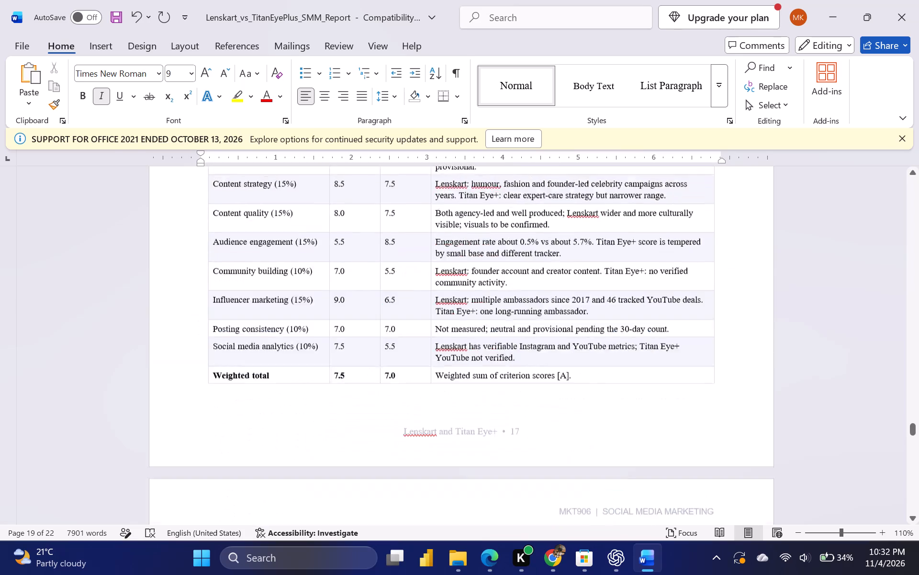
scroll(233, 362, up, 1)
Export the report as a standard-quality PDF named Lenskart_vs_TitanEyePlus_SMM_Report in Downloads, replacing the existing file and opening it after publishing.
click(17, 53)
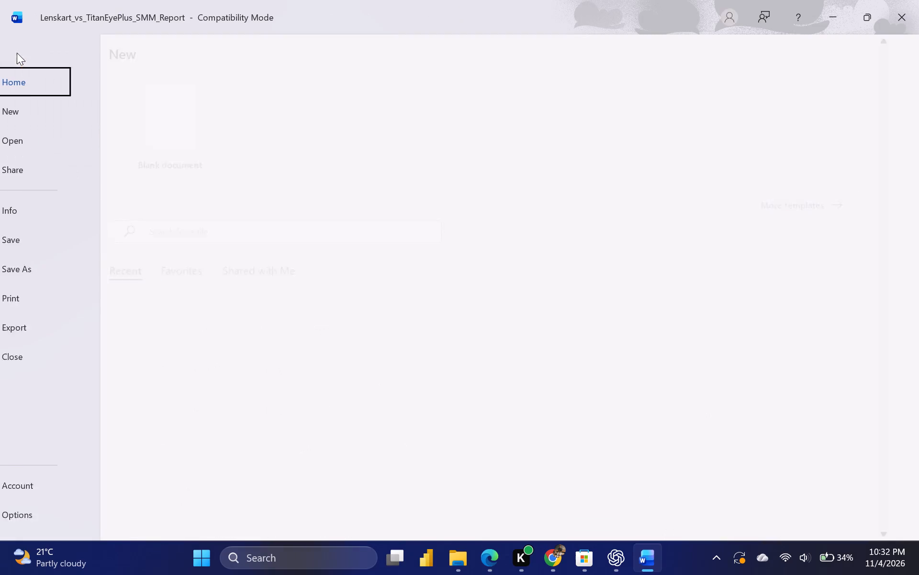
click(46, 329)
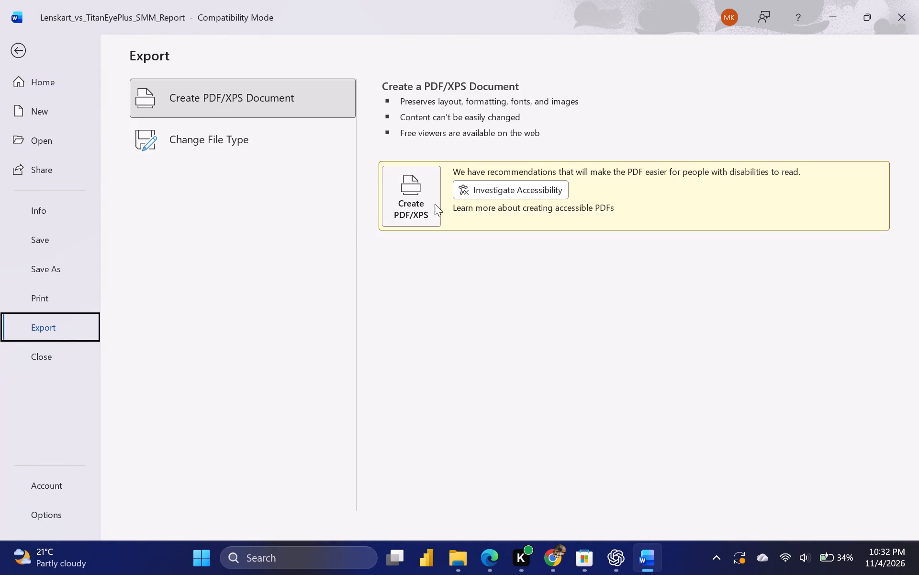
click(426, 204)
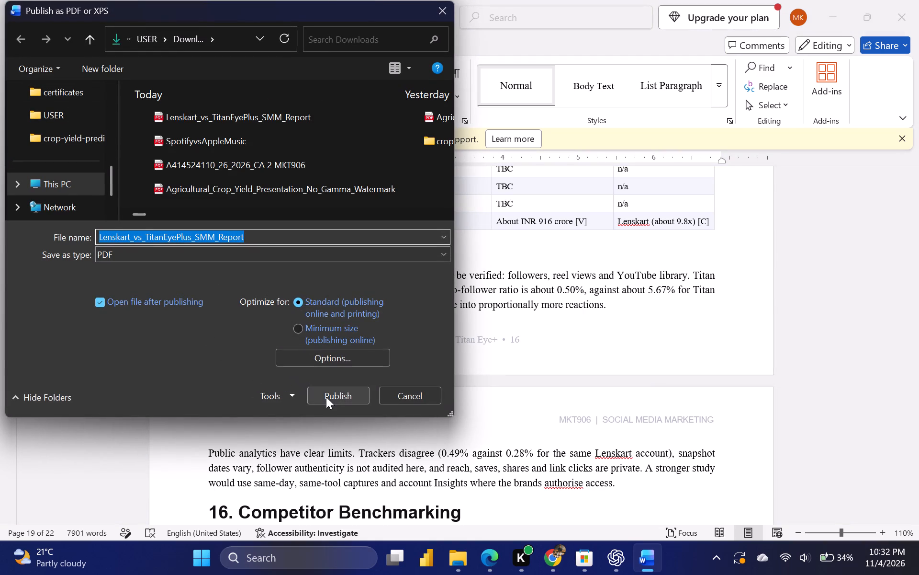
click(326, 397)
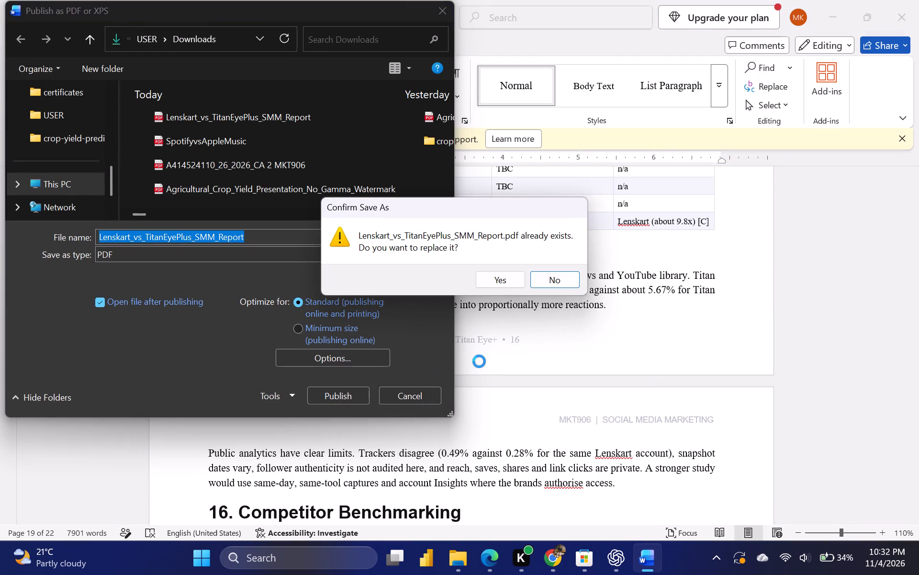
click(516, 283)
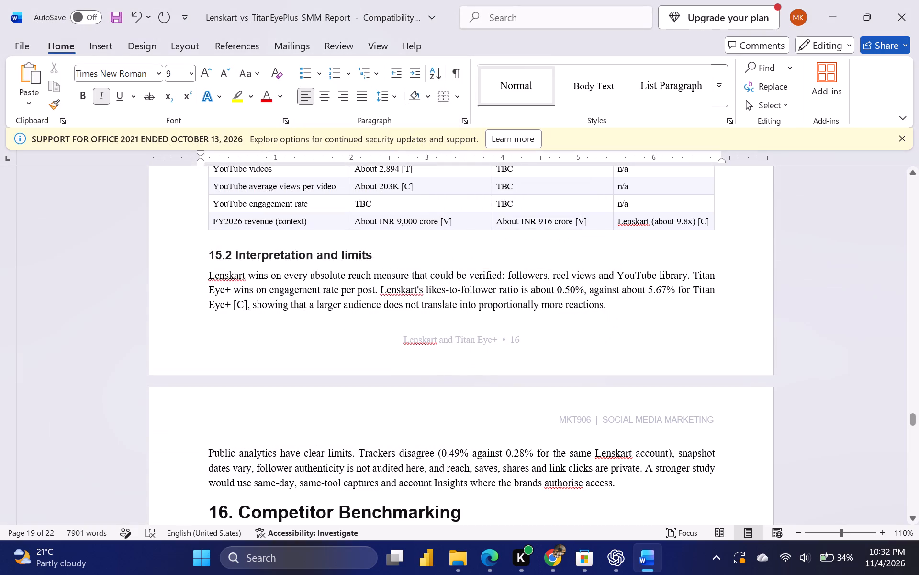
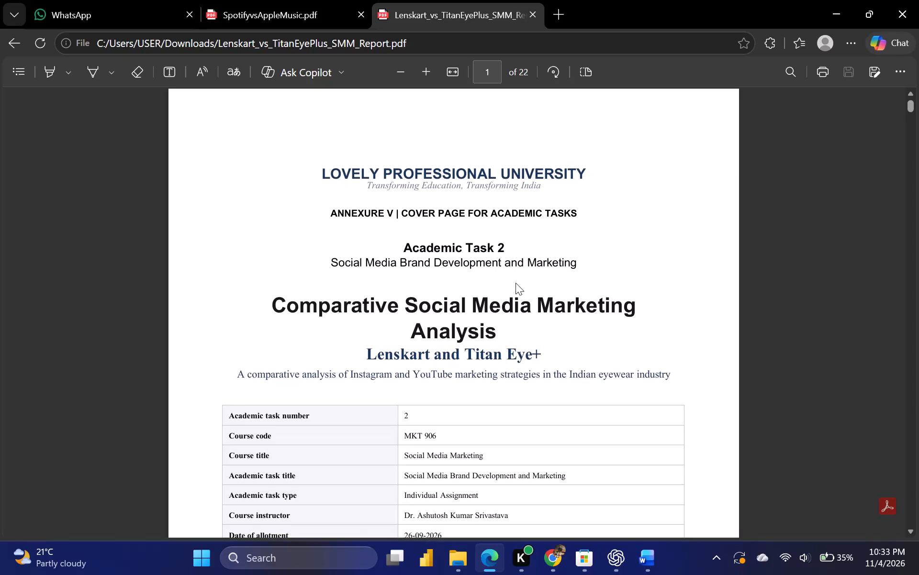
Review the exported PDF report from the cover page through section 2.1 Design and data sources, checking content and layout.
scroll(516, 283, down, 1)
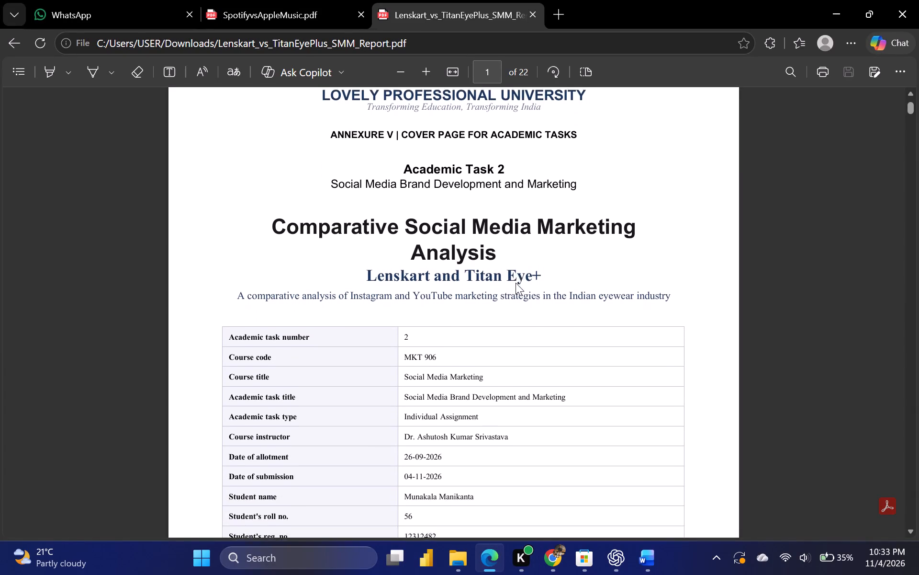
scroll(516, 283, down, 3)
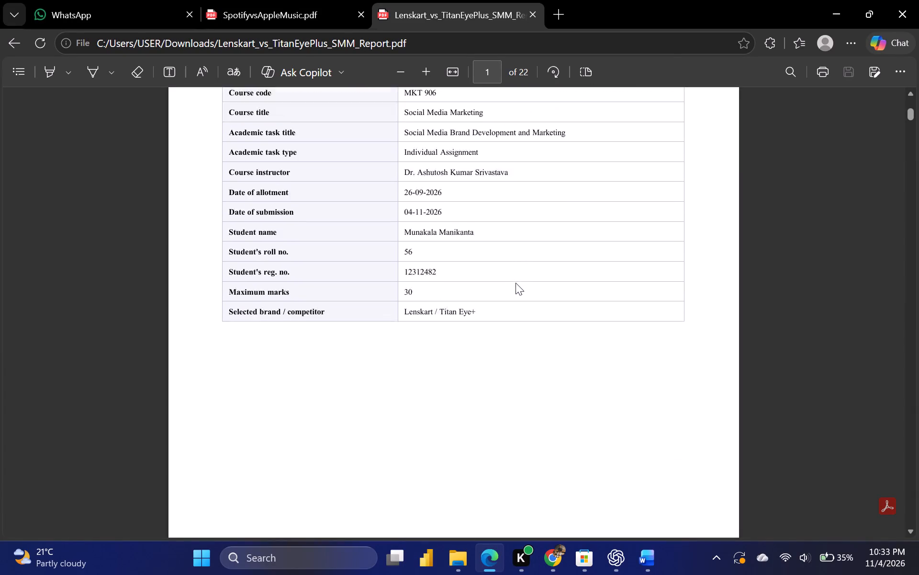
scroll(516, 283, down, 2)
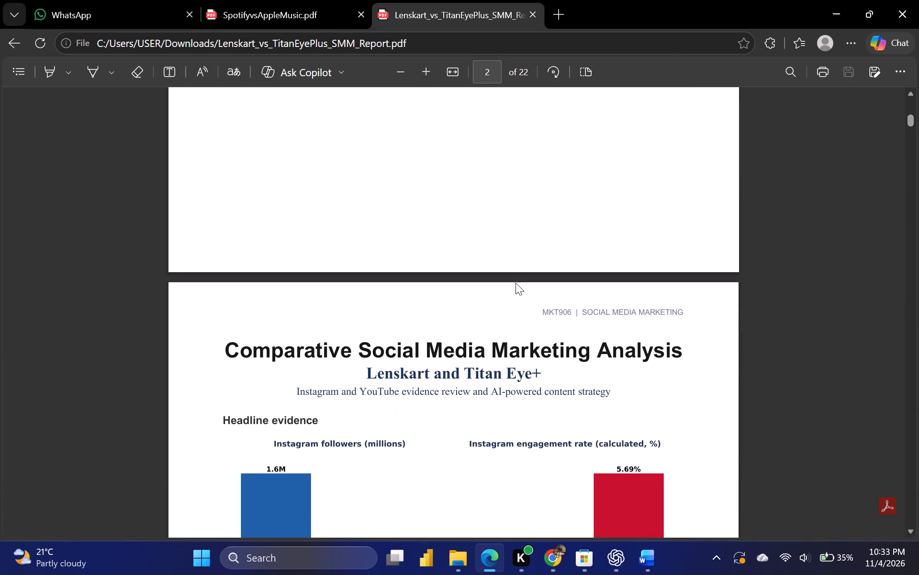
scroll(516, 283, down, 3)
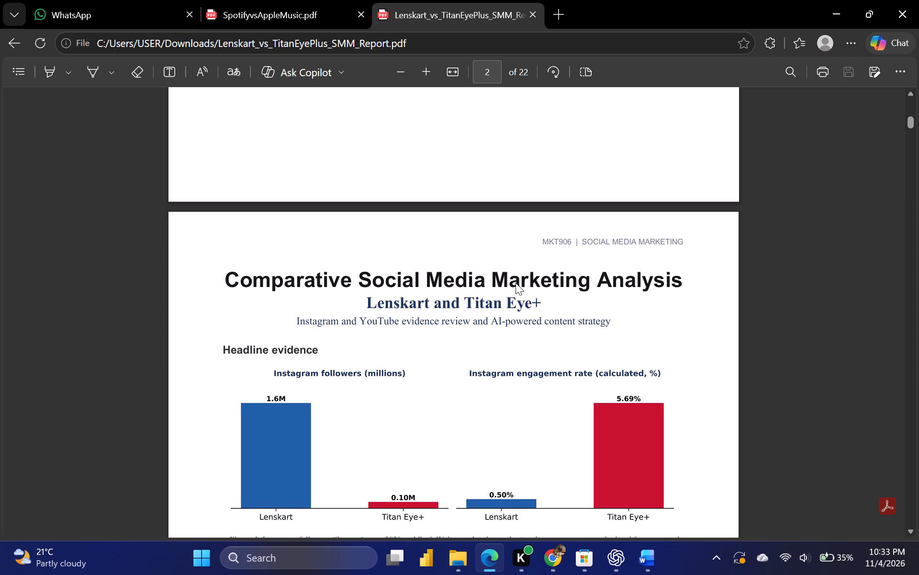
scroll(516, 283, down, 3)
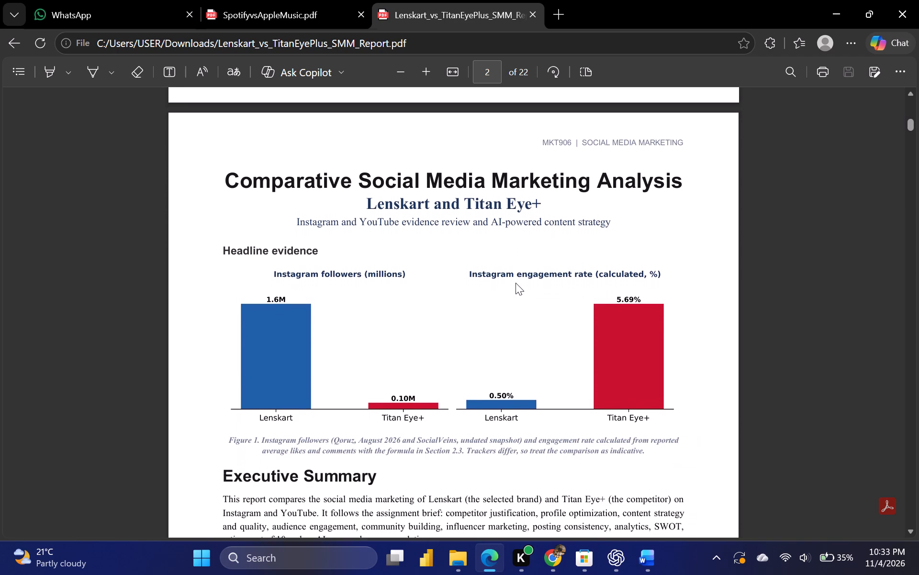
scroll(516, 283, down, 4)
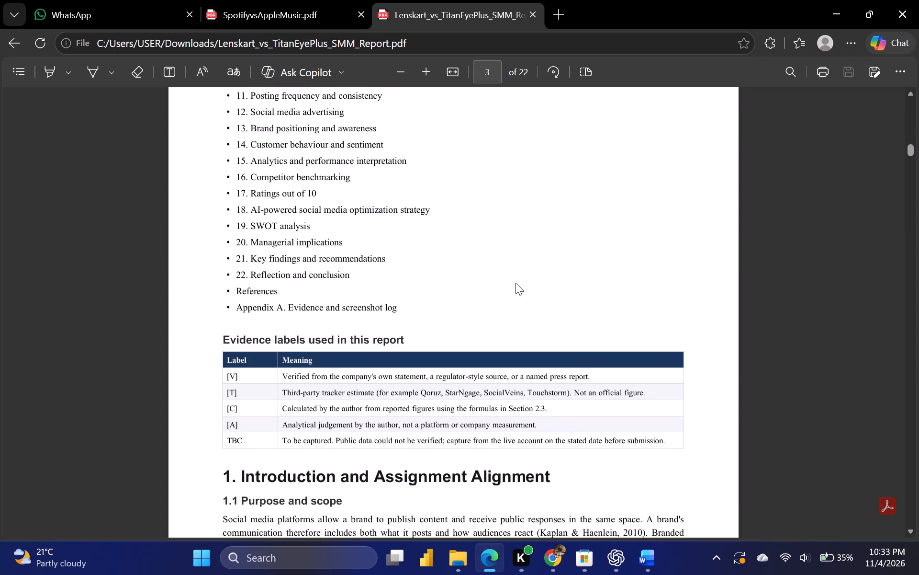
scroll(516, 283, down, 4)
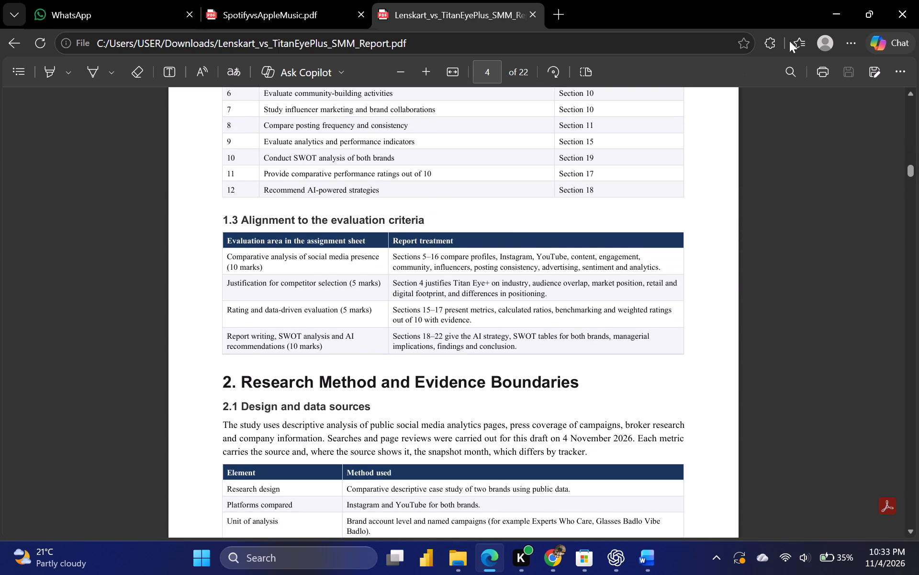
click(842, 0)
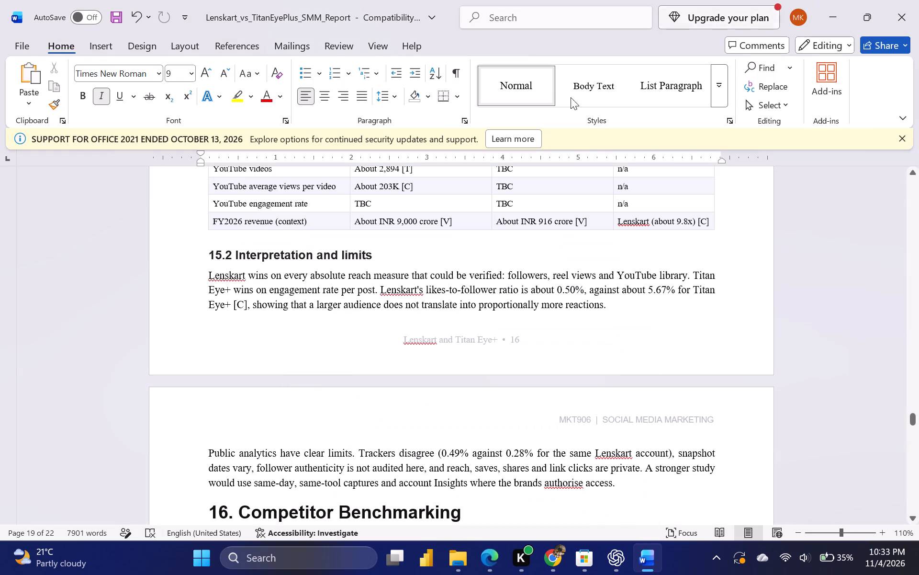
Switch to the Google Chrome window showing the new tab page.
click(564, 556)
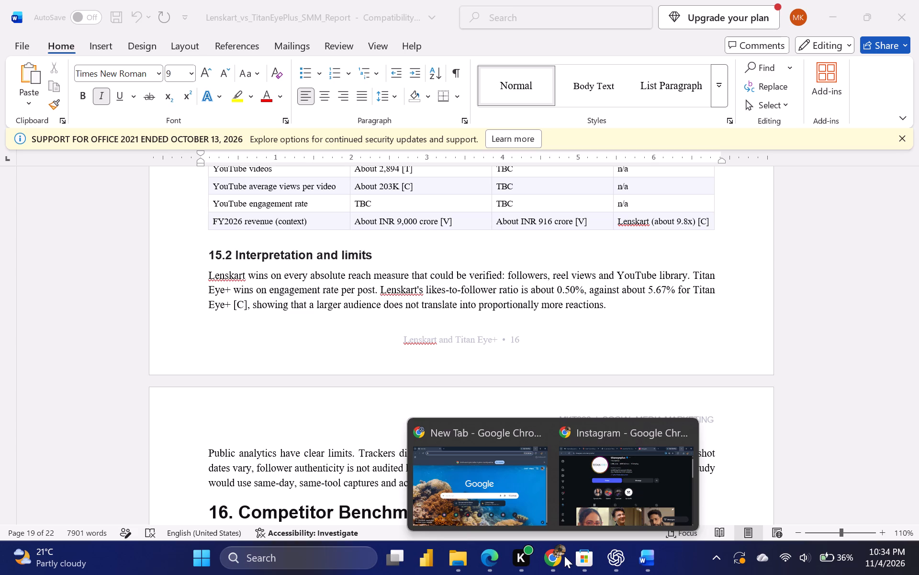
click(516, 502)
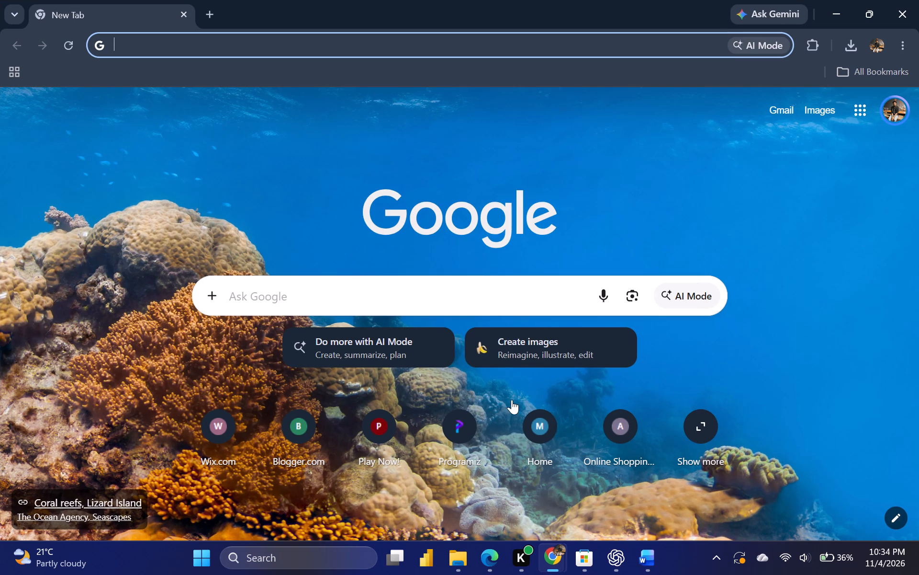
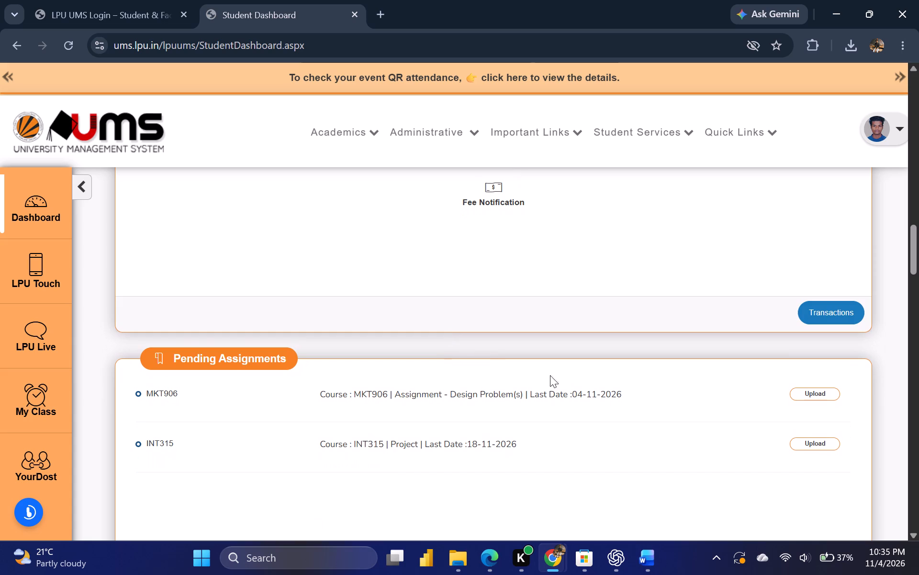
Open the file submission form for the pending MKT906 Social Media Marketing Assignment - Design Problem(s), choosing that course and its teacher.
click(814, 391)
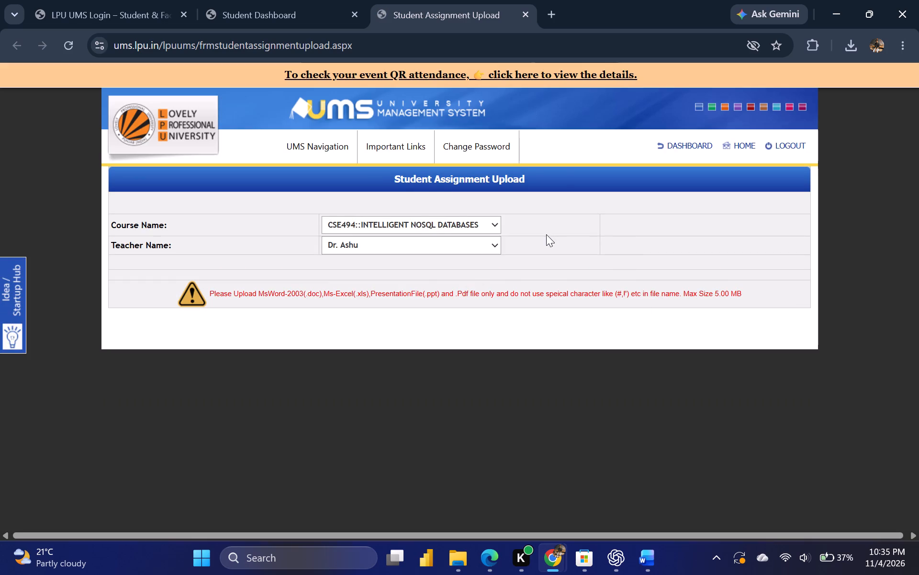
click(488, 223)
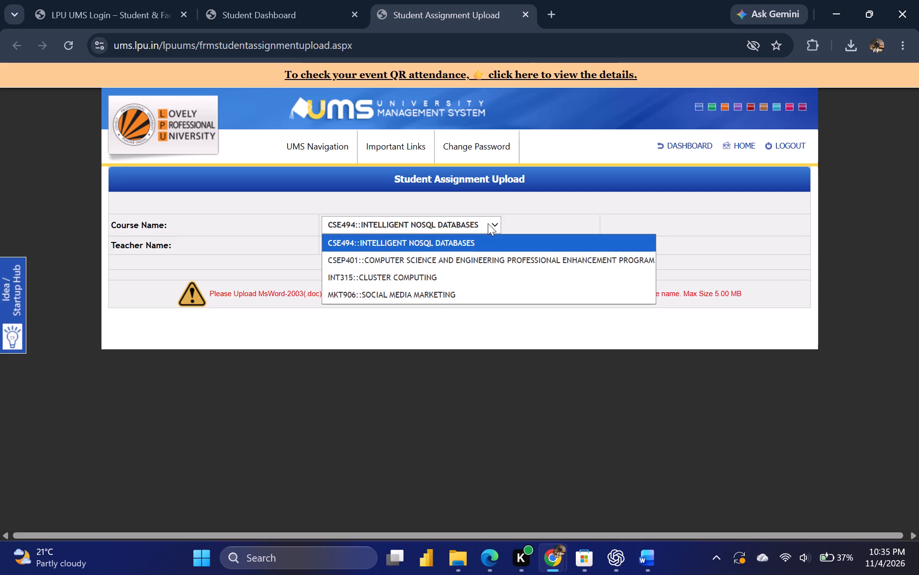
click(431, 287)
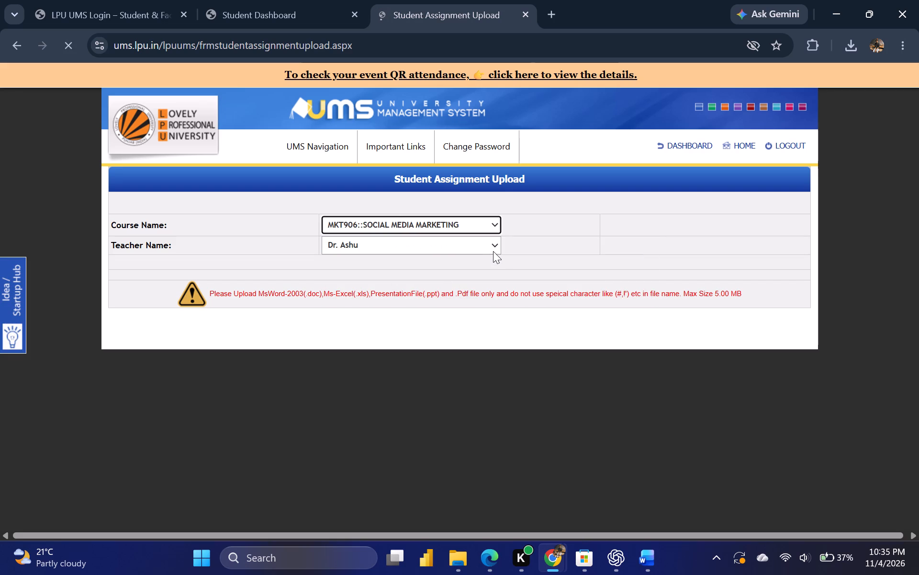
click(493, 250)
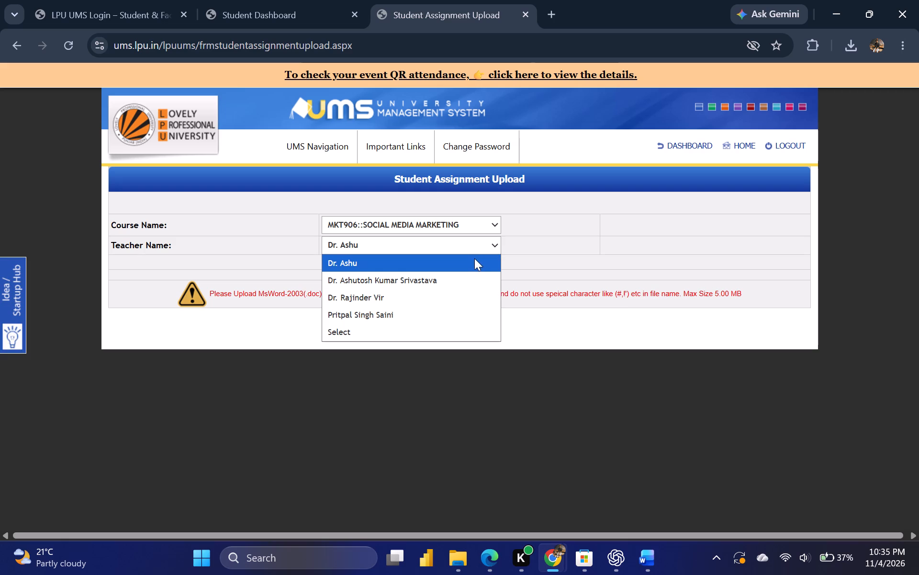
click(446, 280)
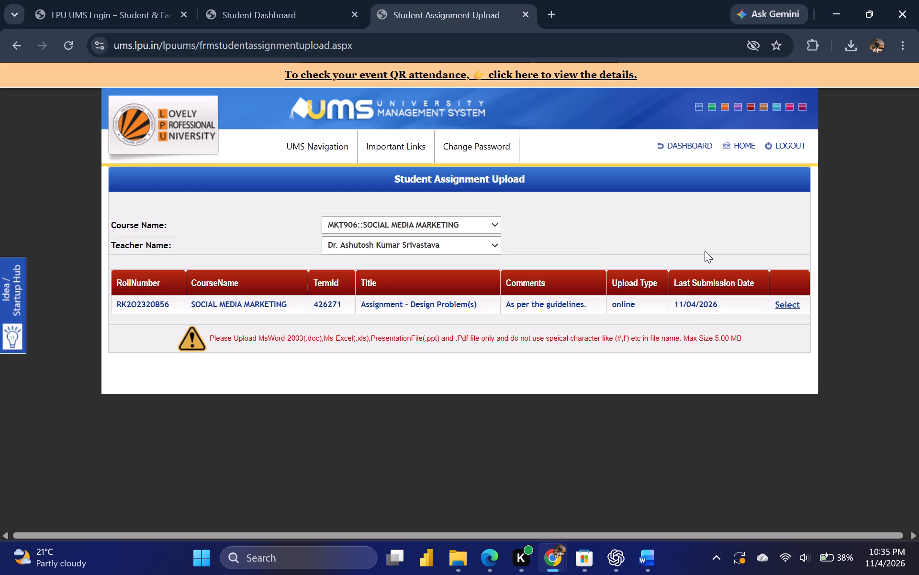
click(783, 299)
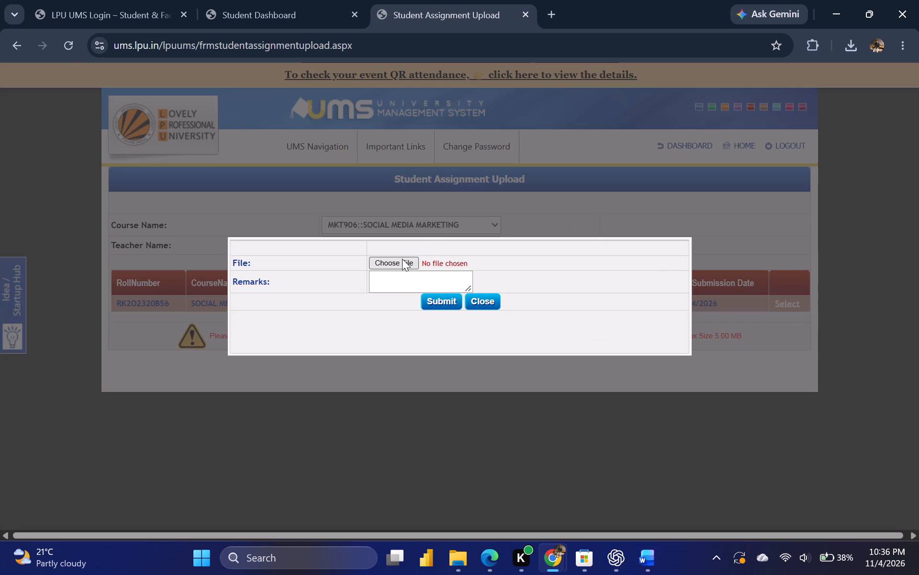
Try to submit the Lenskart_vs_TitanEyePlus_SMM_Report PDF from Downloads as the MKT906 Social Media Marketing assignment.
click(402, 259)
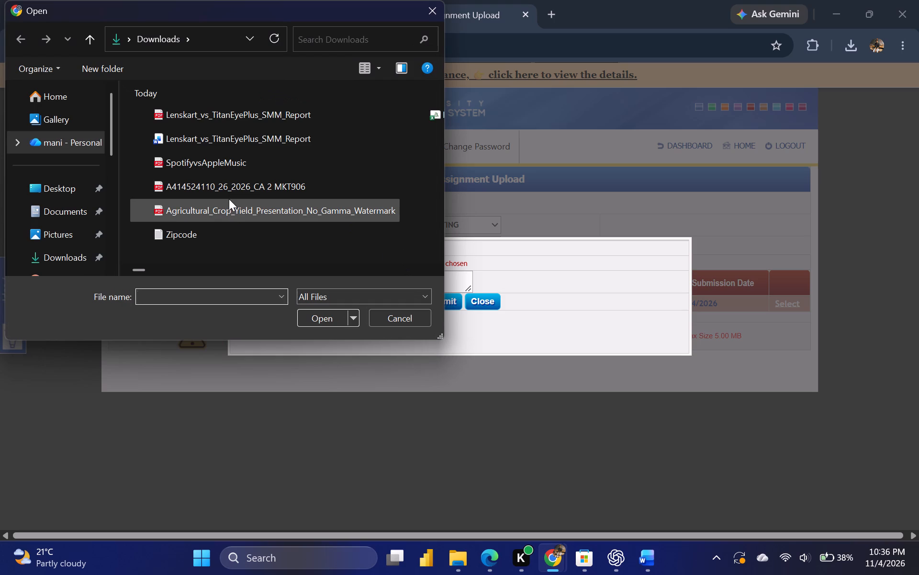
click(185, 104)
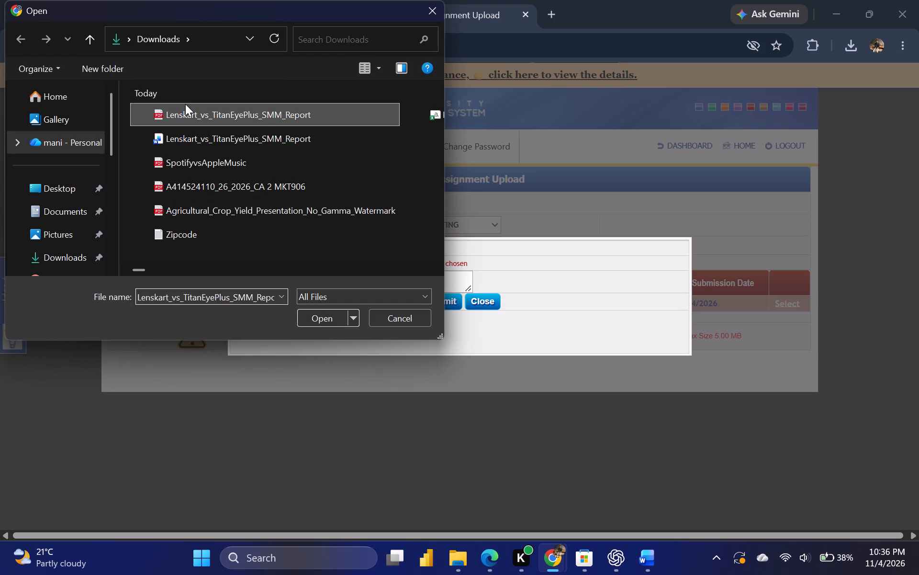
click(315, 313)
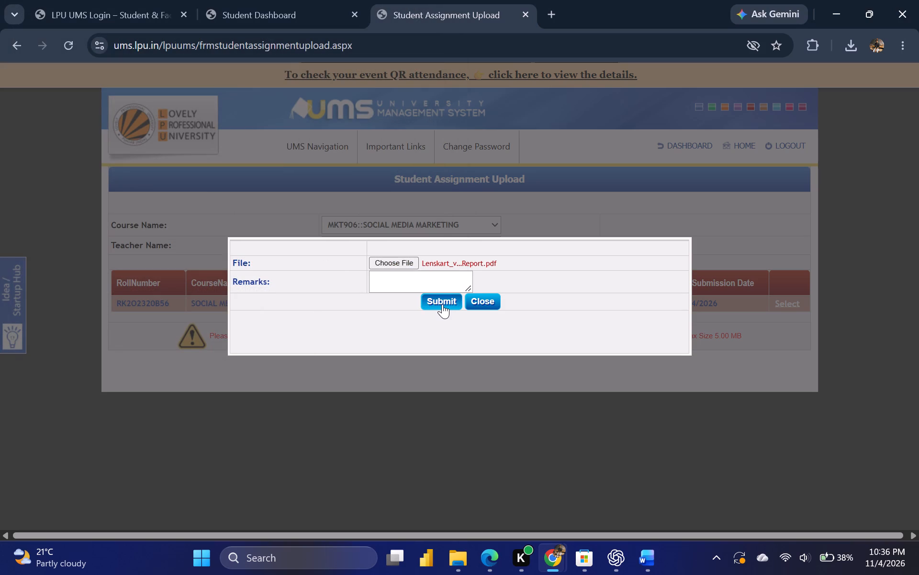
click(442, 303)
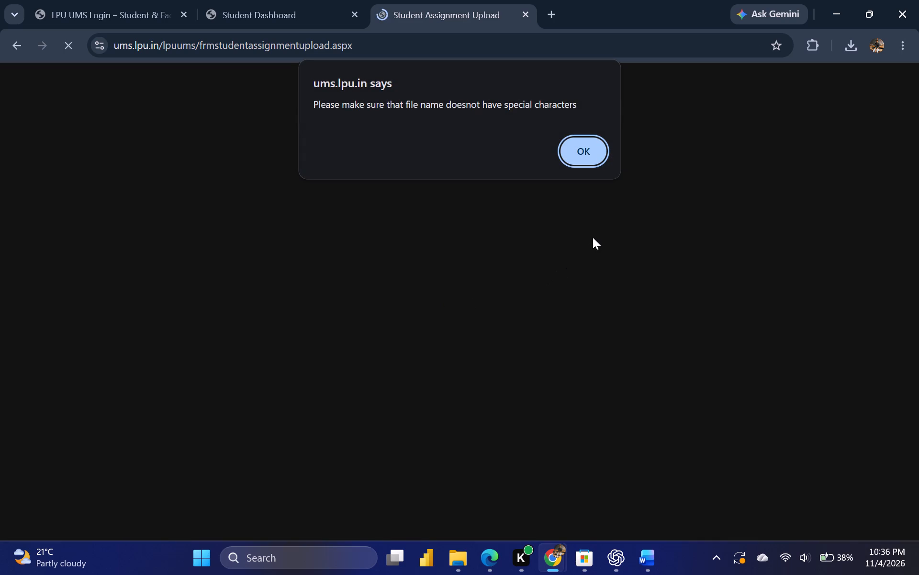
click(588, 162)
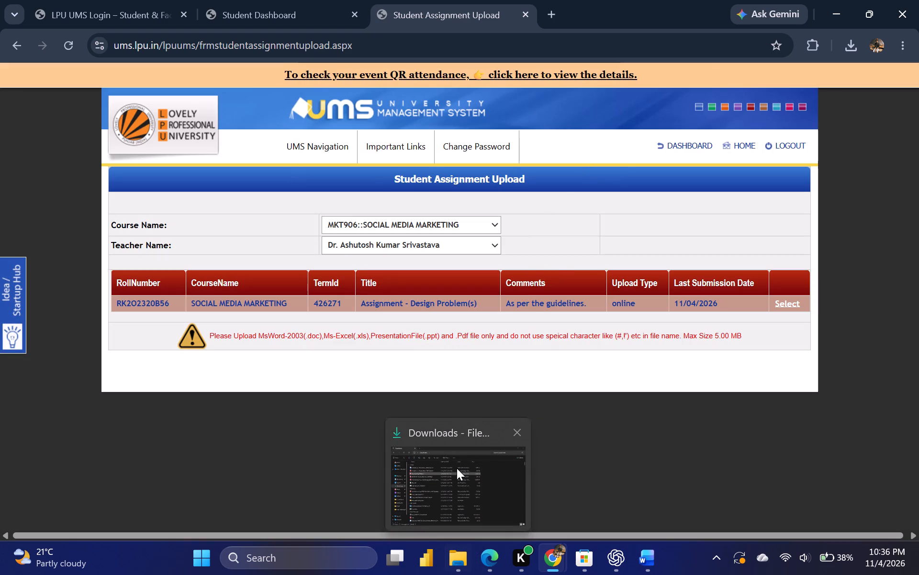
In File Explorer's Downloads folder, rename the Lenskart_vs_TitanEyePlus_SMM_Report PDF as the student registration number followed by a space and "mkt".
click(457, 468)
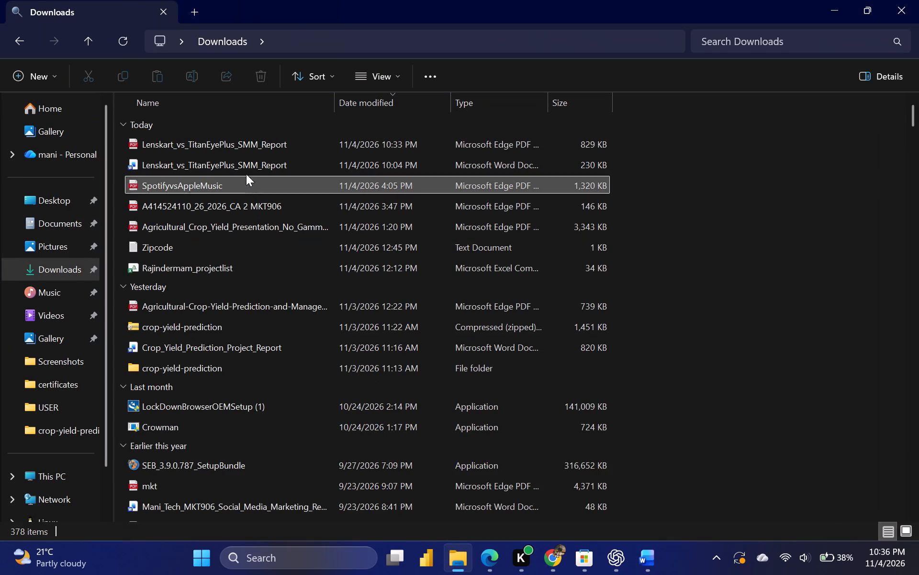
click(235, 145)
right_click(235, 145)
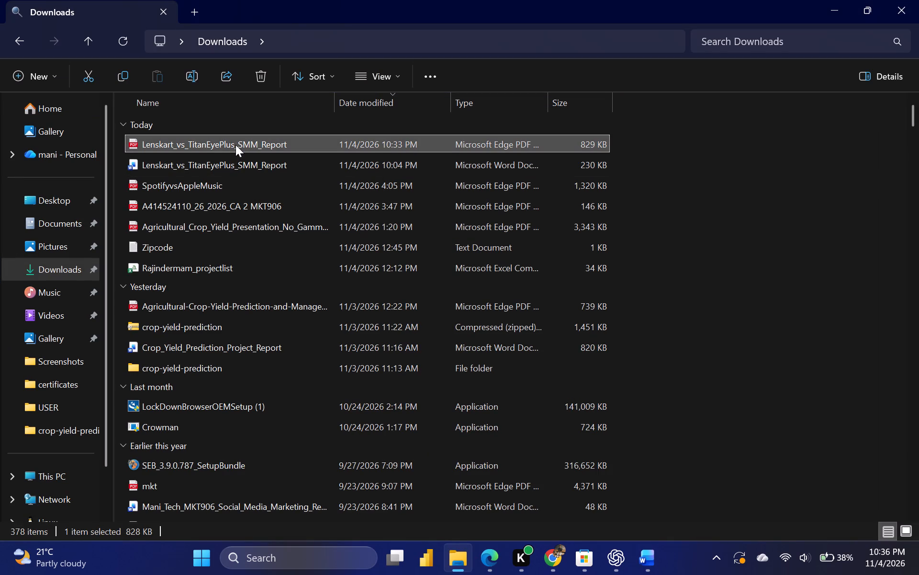
click(202, 80)
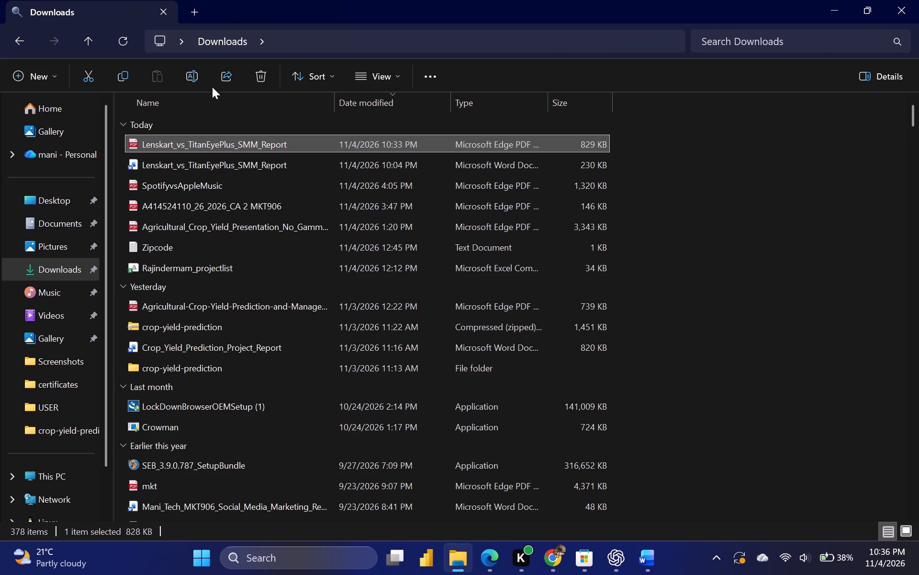
click(195, 70)
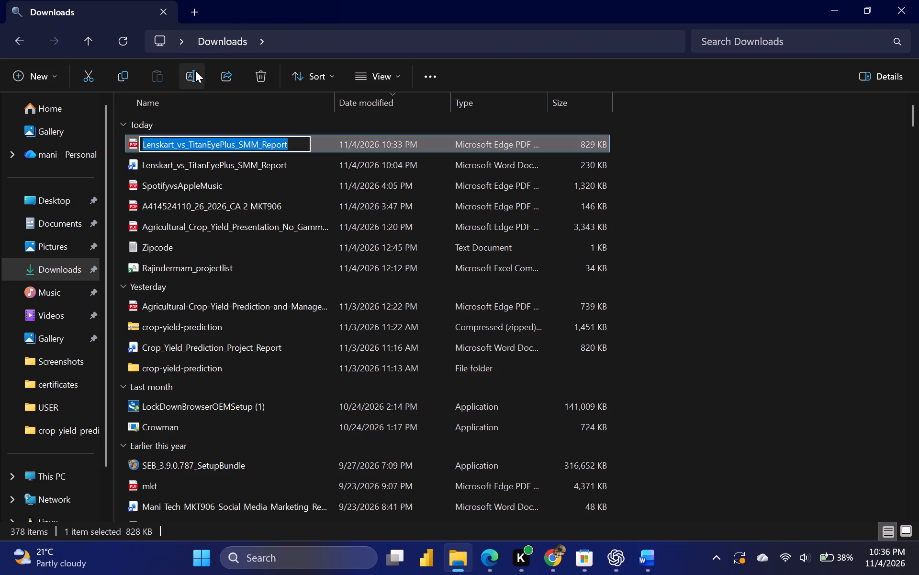
key(BackSpace)
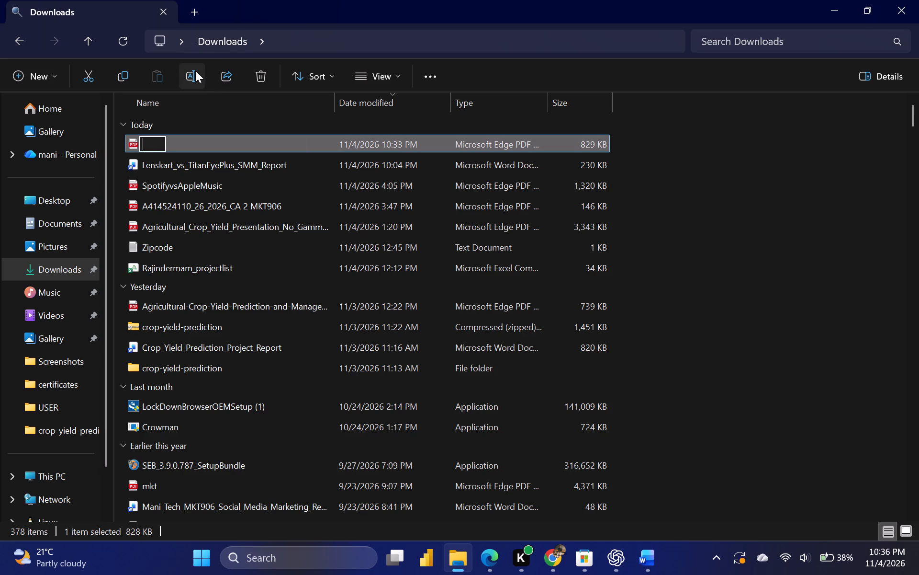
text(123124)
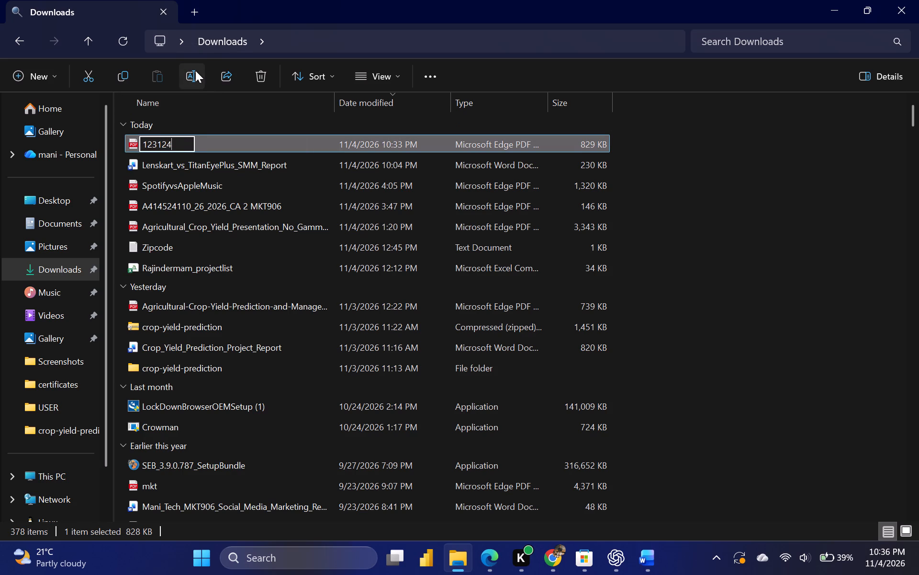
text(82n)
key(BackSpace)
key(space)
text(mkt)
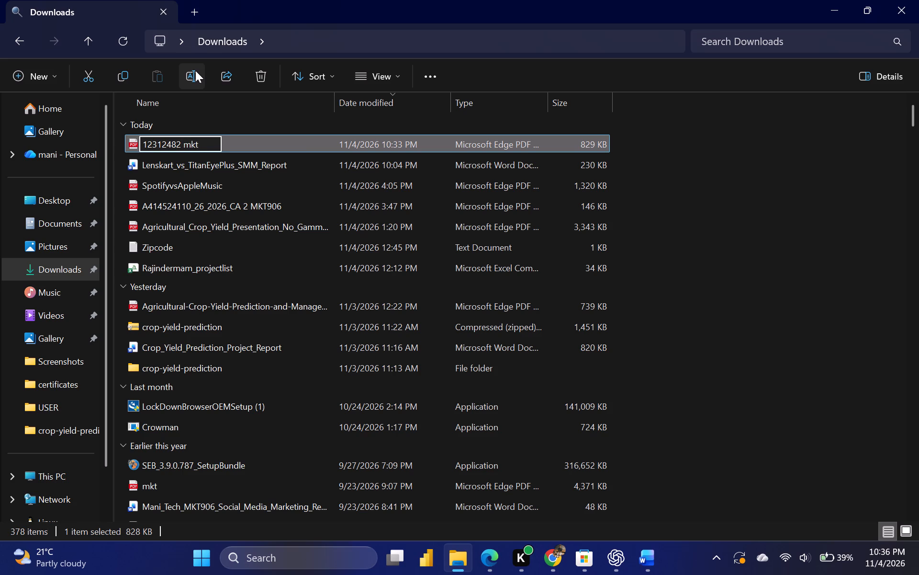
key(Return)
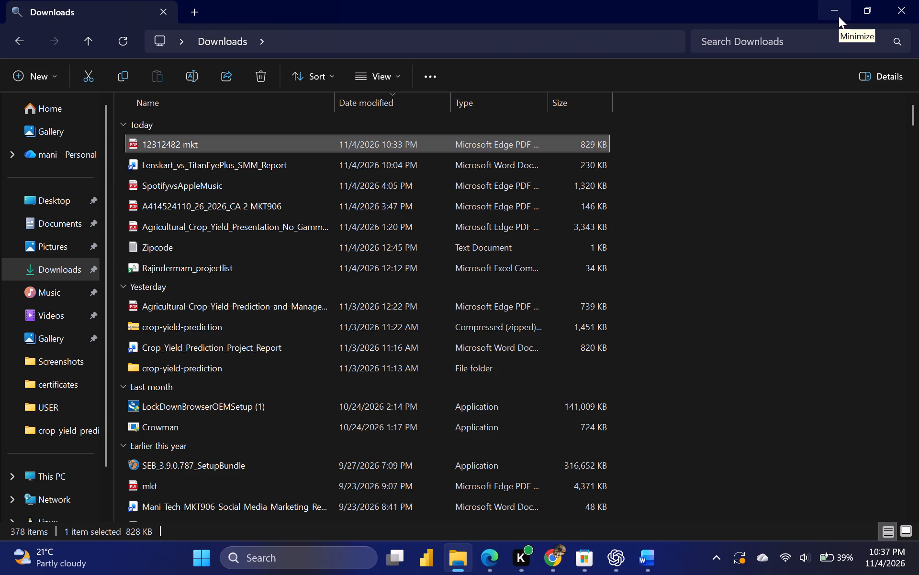
Return to Chrome and submit the renamed PDF for the Social Media Marketing Design Problem(s) assignment, leaving the remarks empty.
click(839, 16)
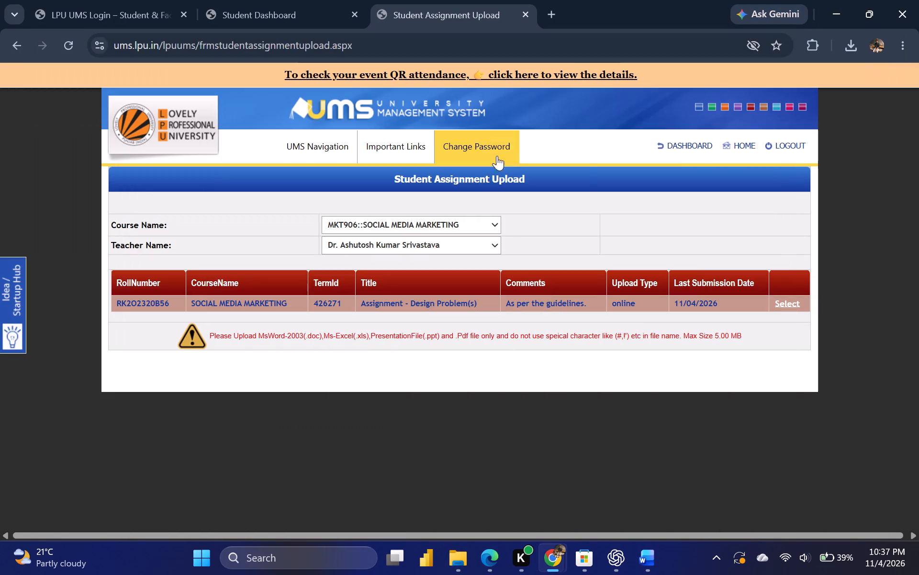
click(782, 302)
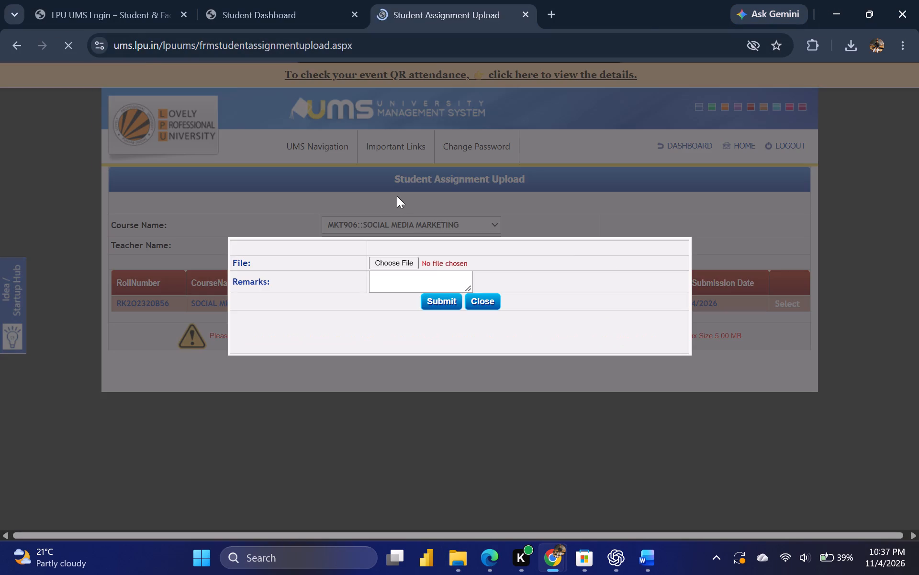
click(406, 260)
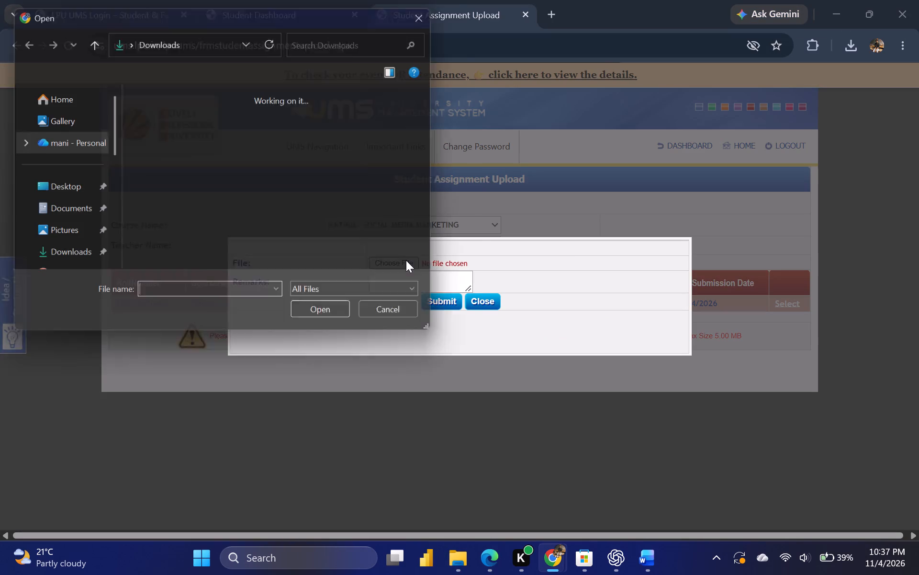
click(216, 123)
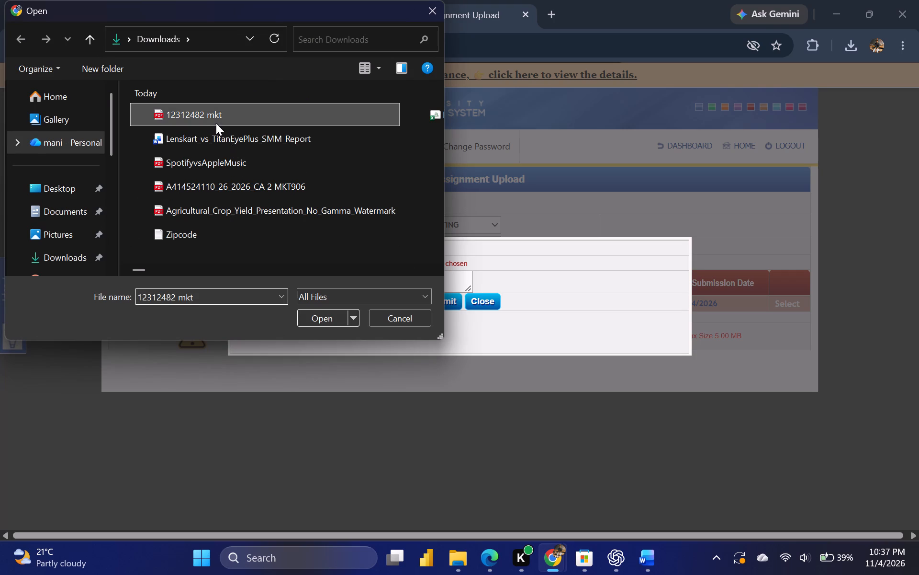
click(329, 309)
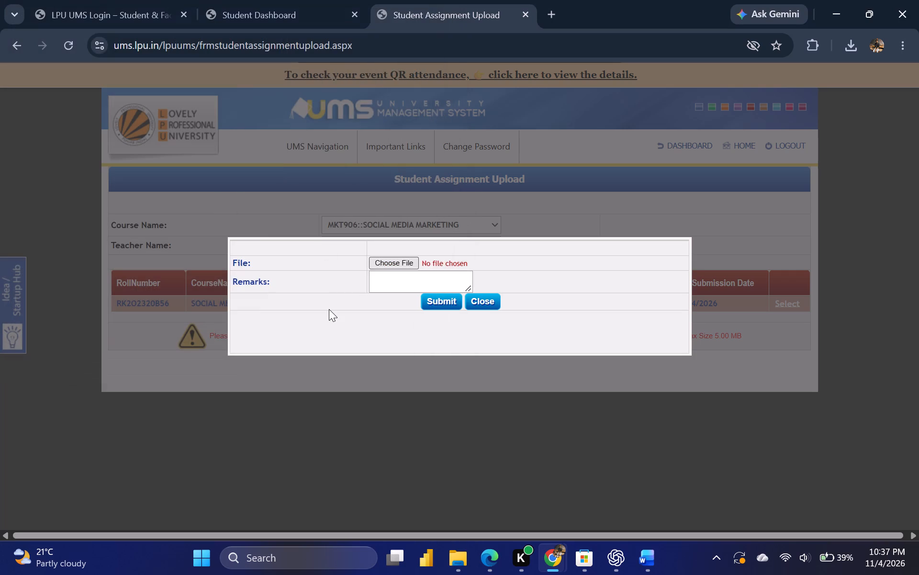
click(440, 306)
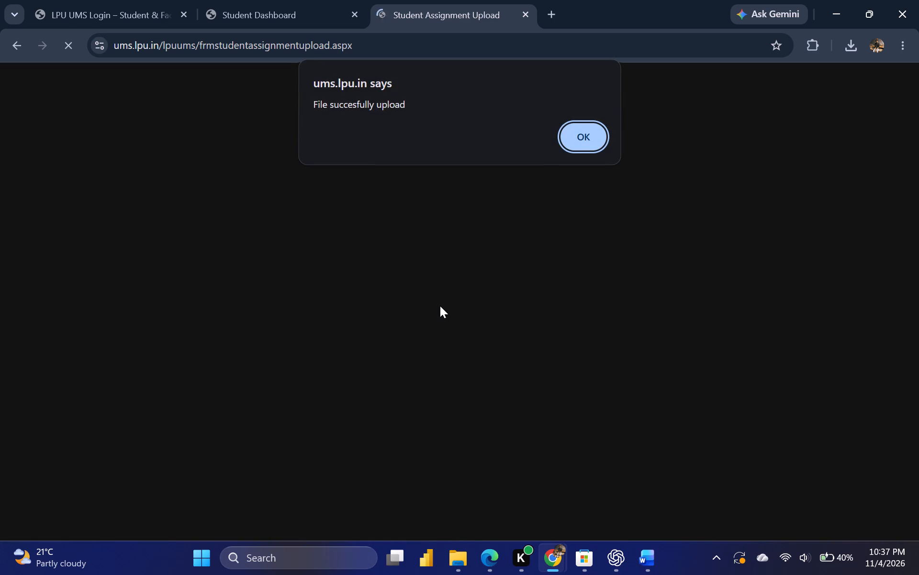
click(599, 143)
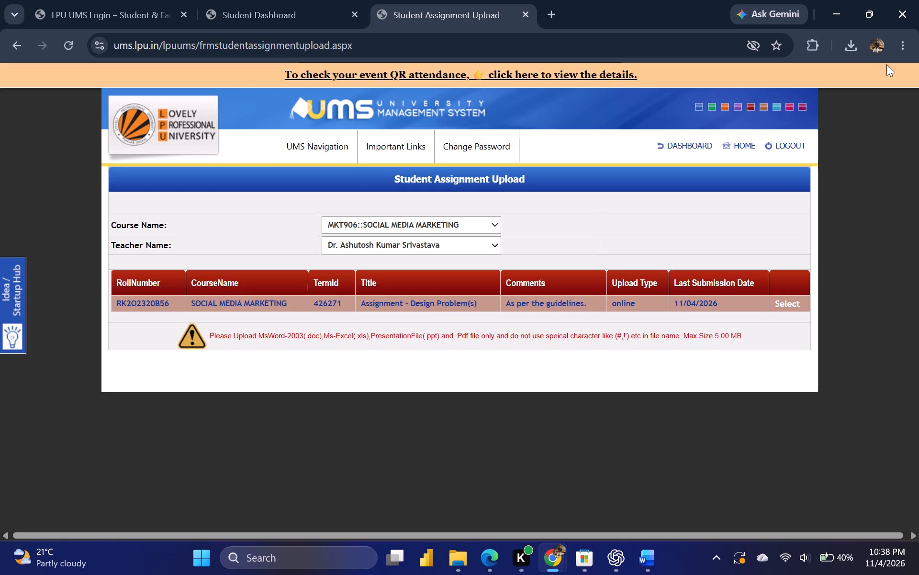
Minimise the Chrome window to return to the report in Word.
click(844, 14)
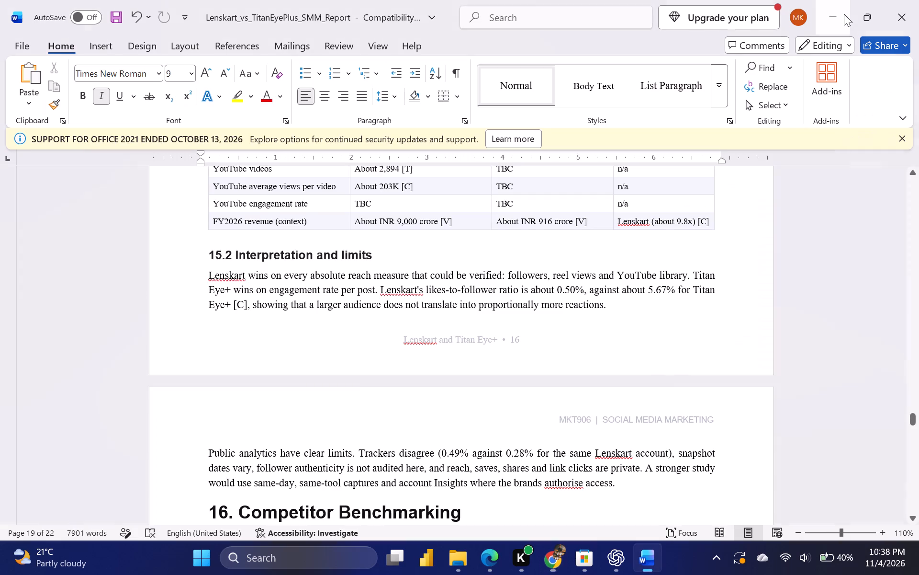